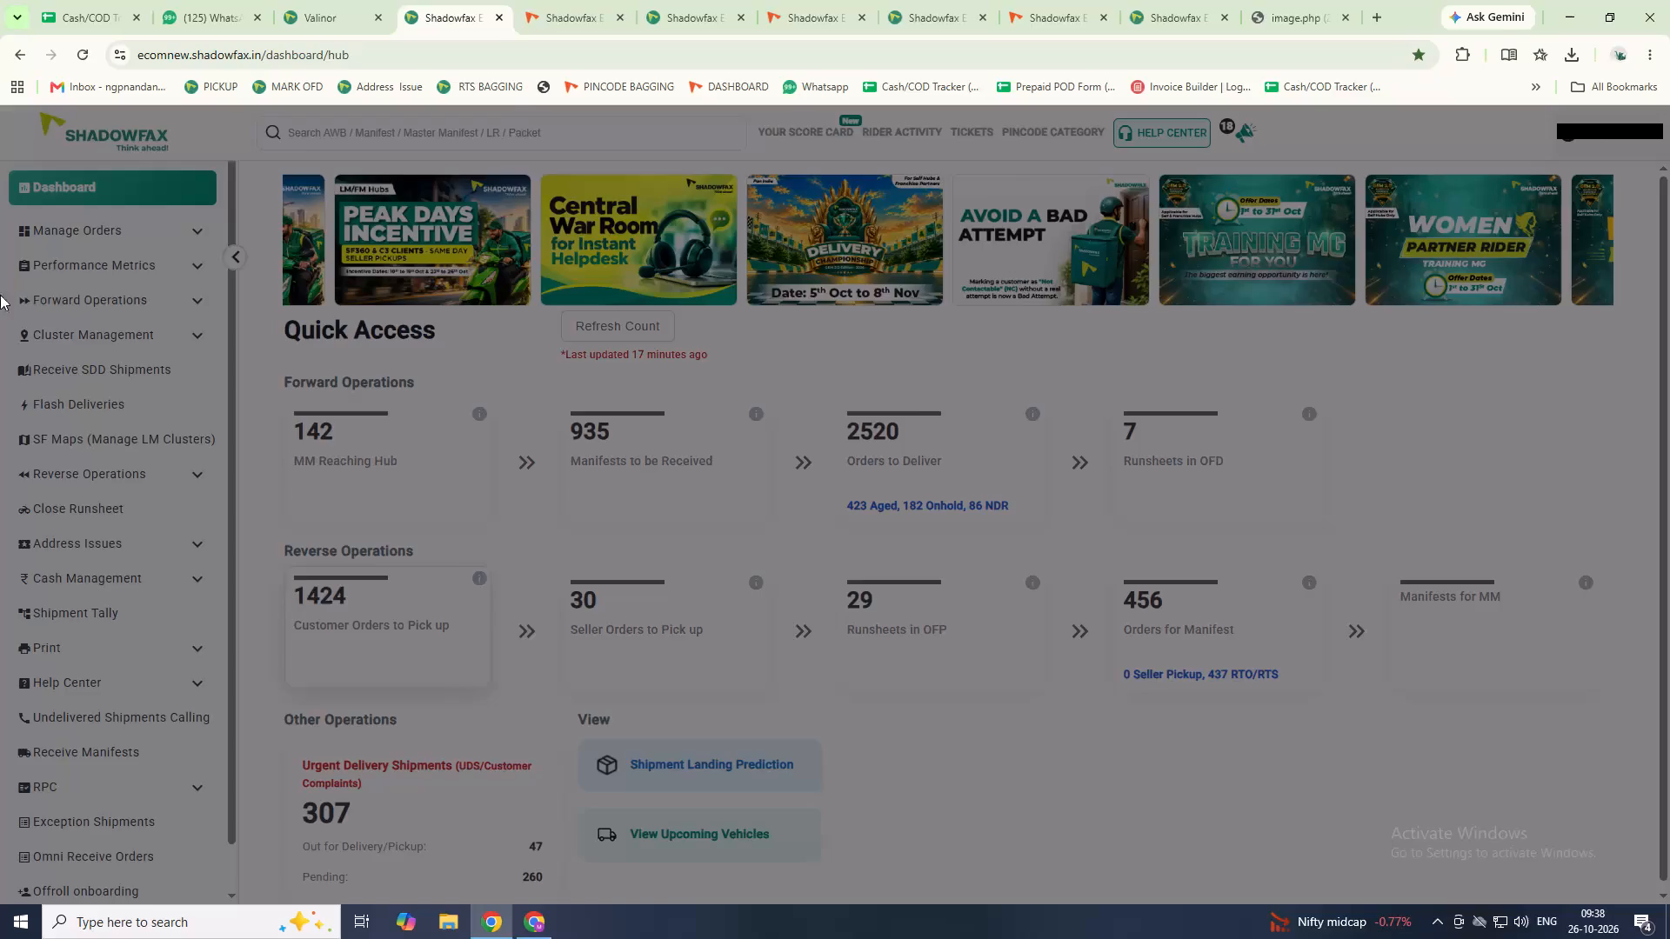
Refresh the Quick Access counts on the hub dashboard and open the Runsheets in OFD list under Forward Operations.
double_click(629, 327)
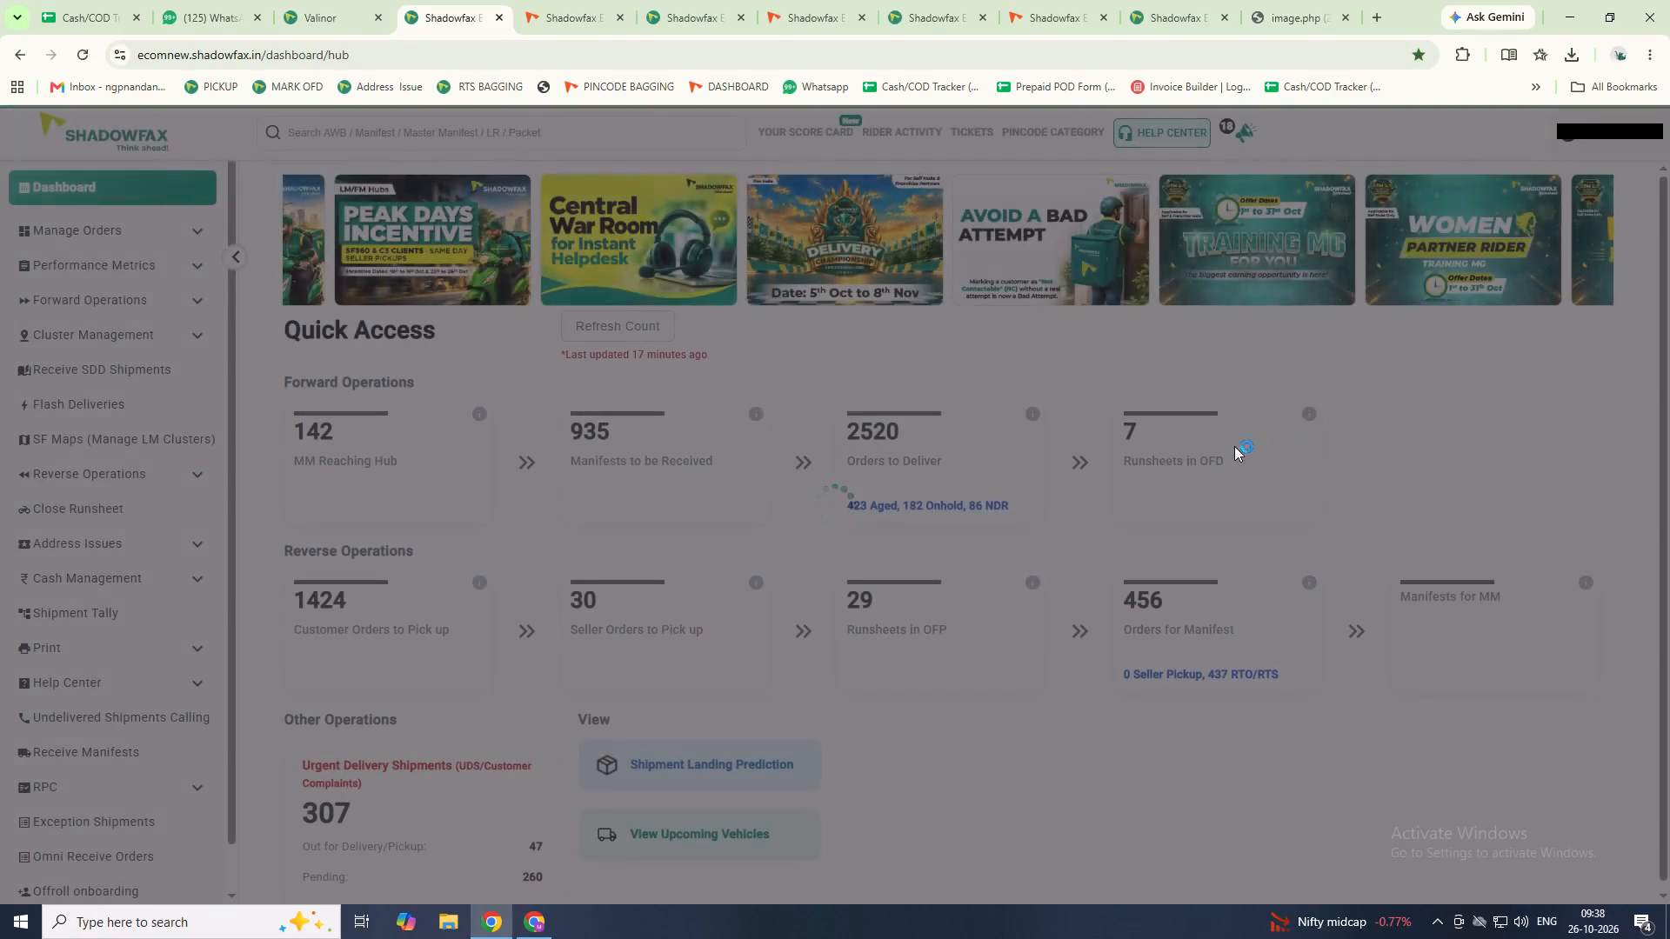
click(1187, 443)
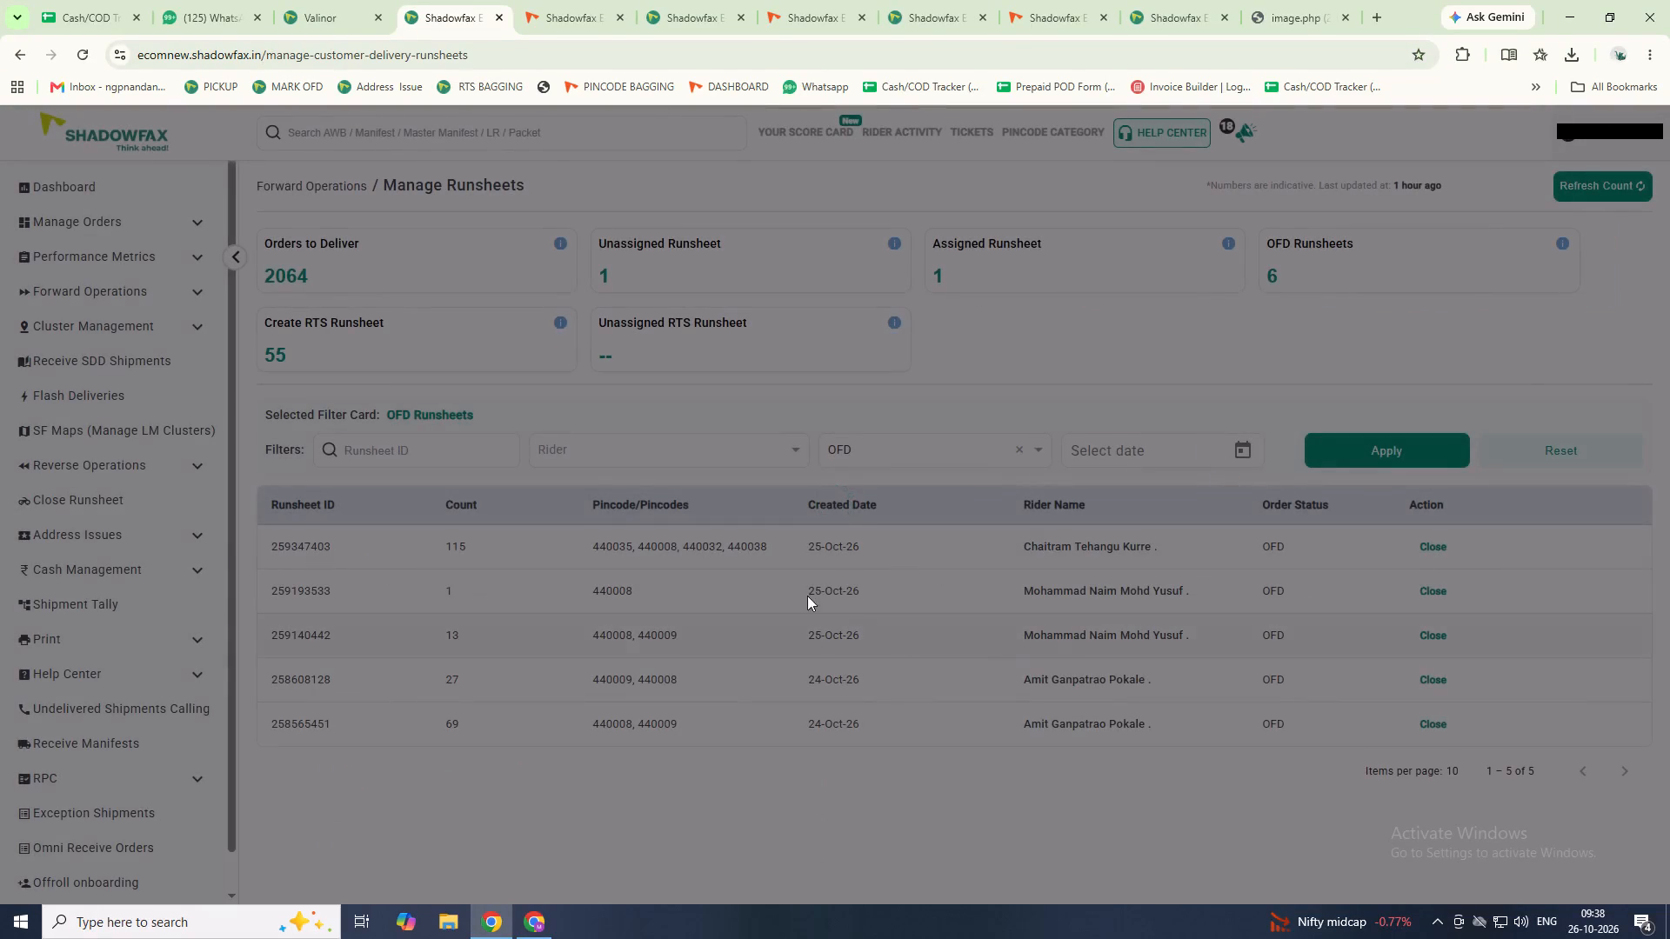
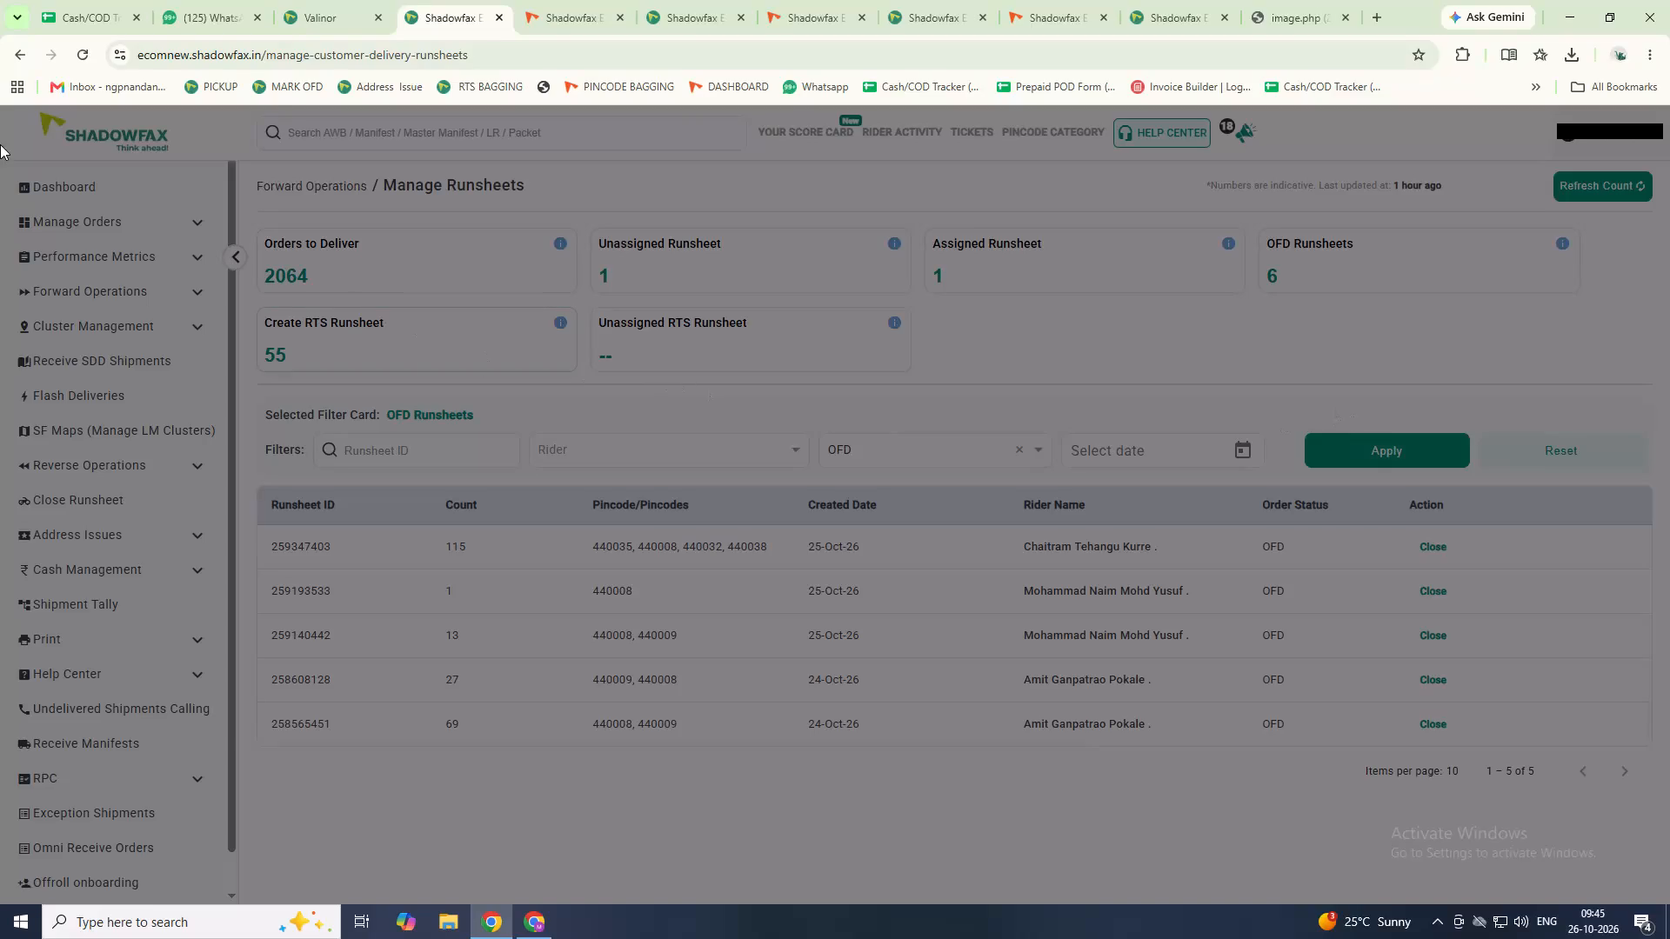
Return to the hub dashboard and refresh the Quick Access counts.
click(77, 181)
double_click(78, 183)
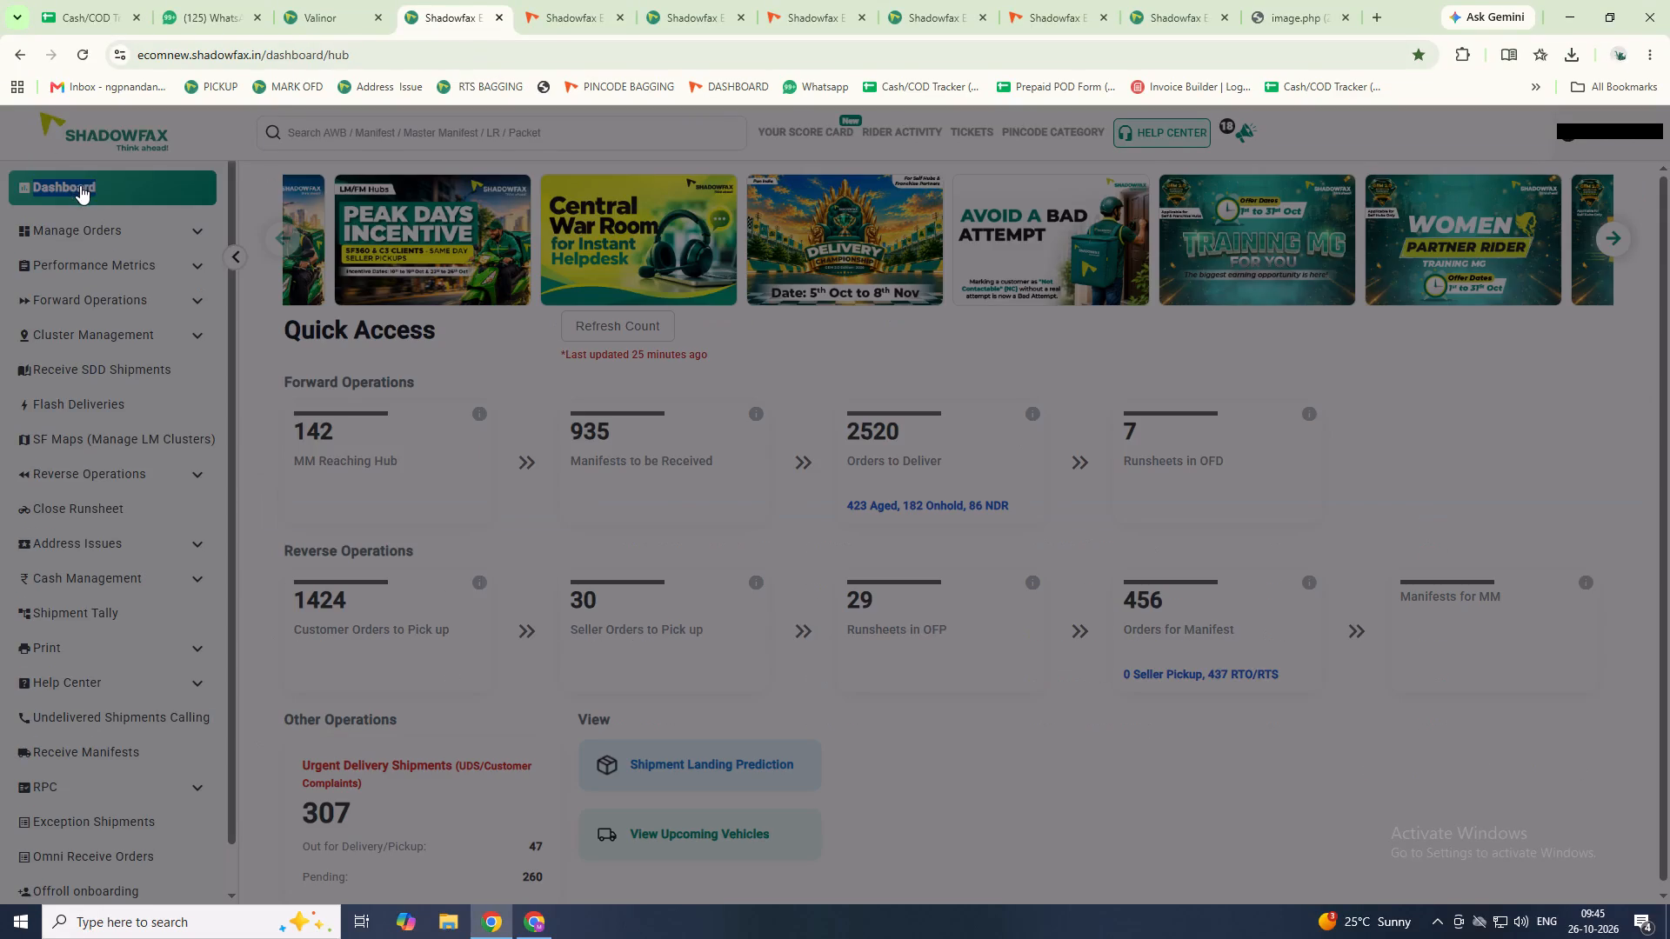
click(608, 331)
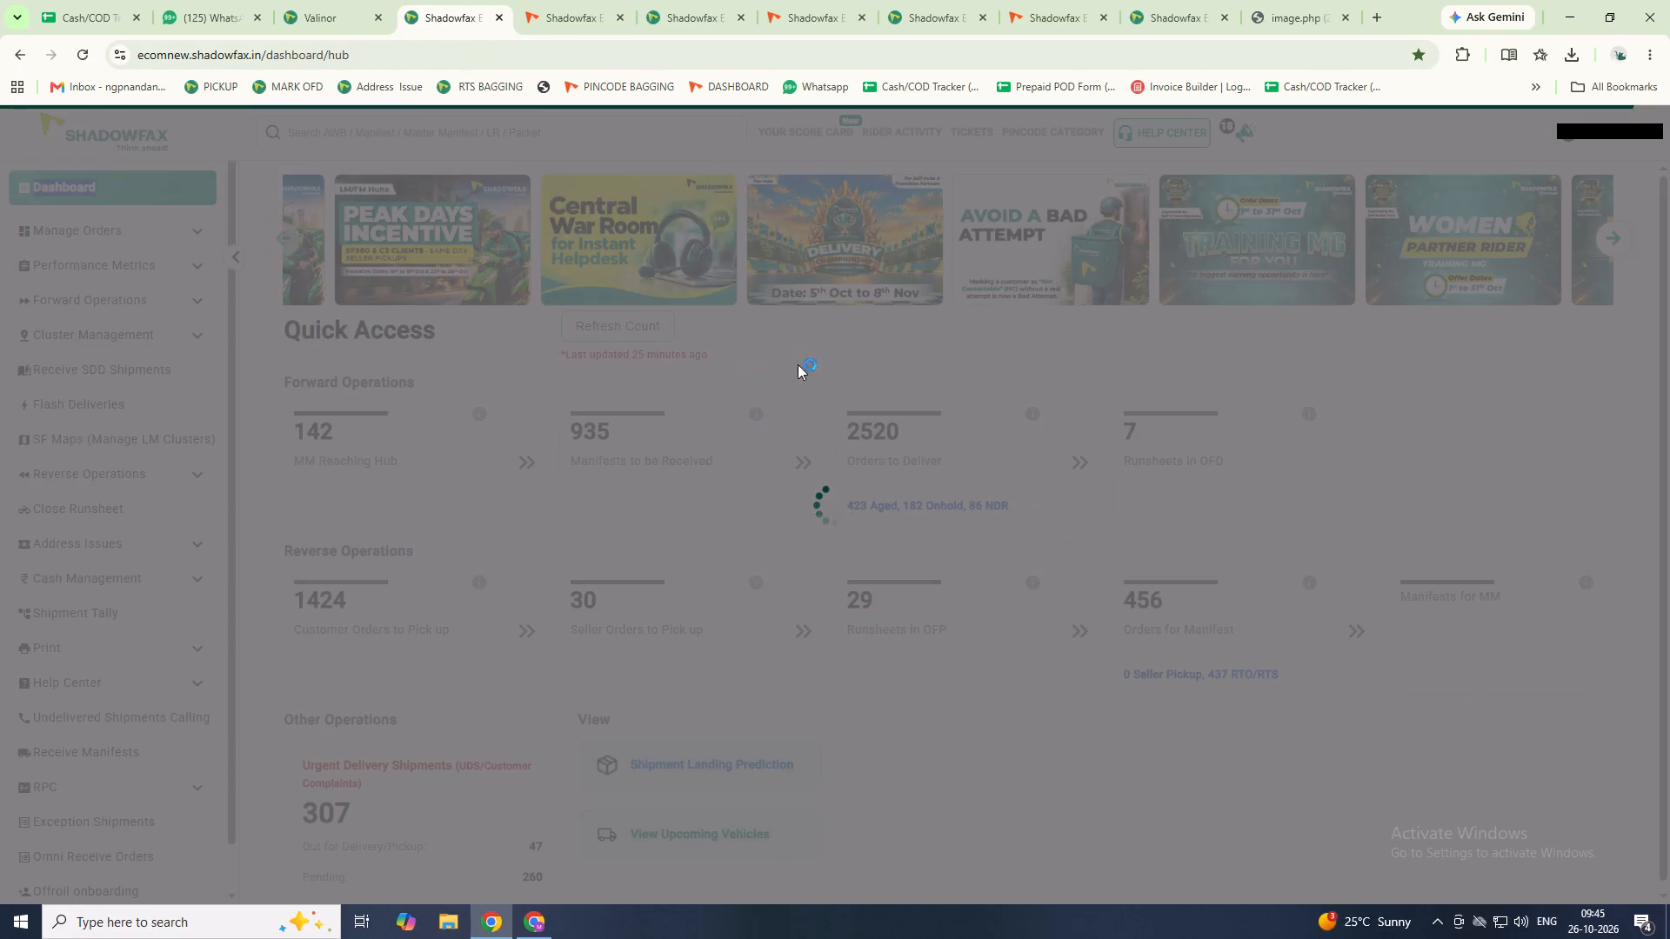
Open a new forward runsheet from Orders to Deliver and activate its AWB scan field for adding shipments.
click(912, 452)
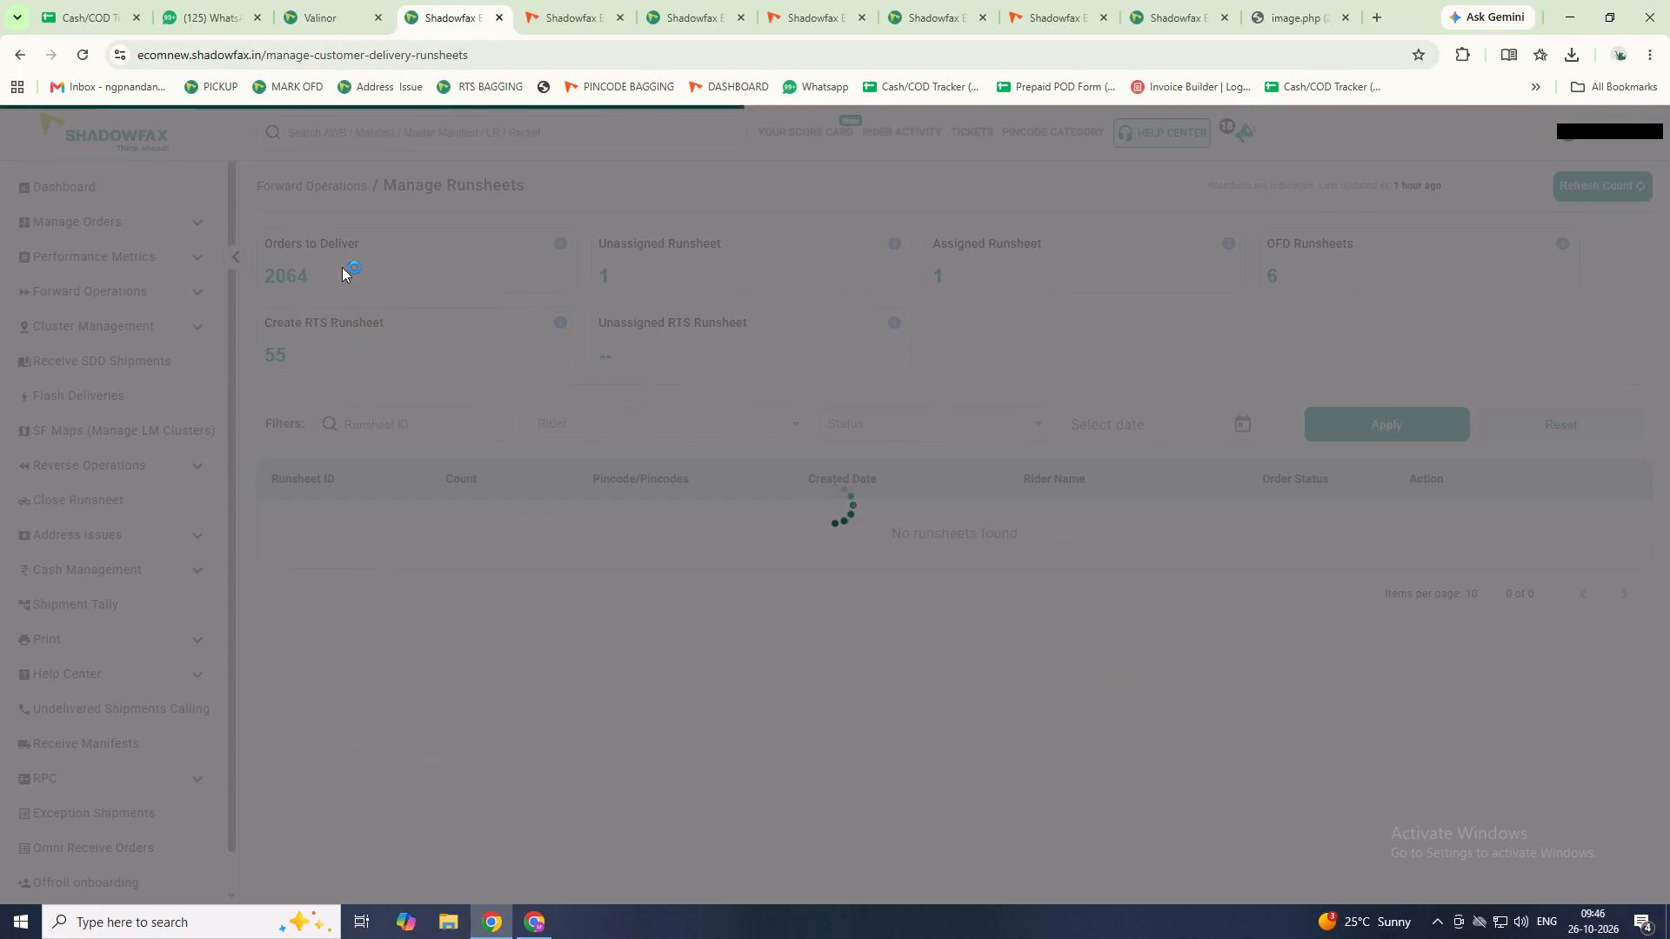
click(350, 268)
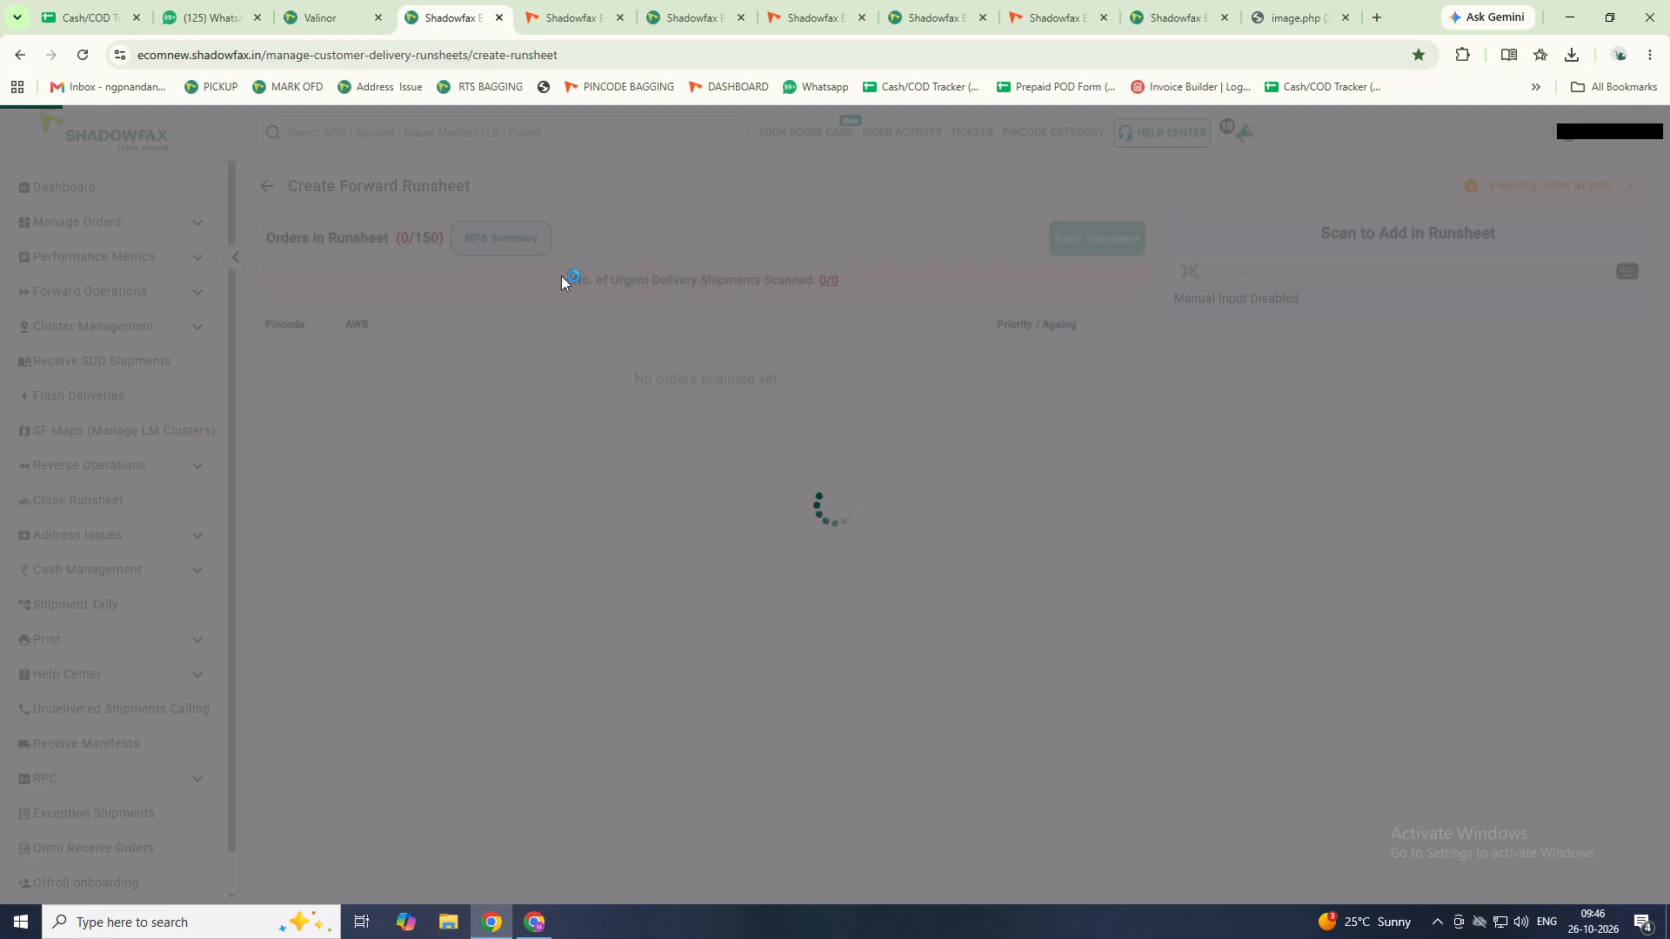
click(1257, 267)
drag(1257, 270, 1260, 316)
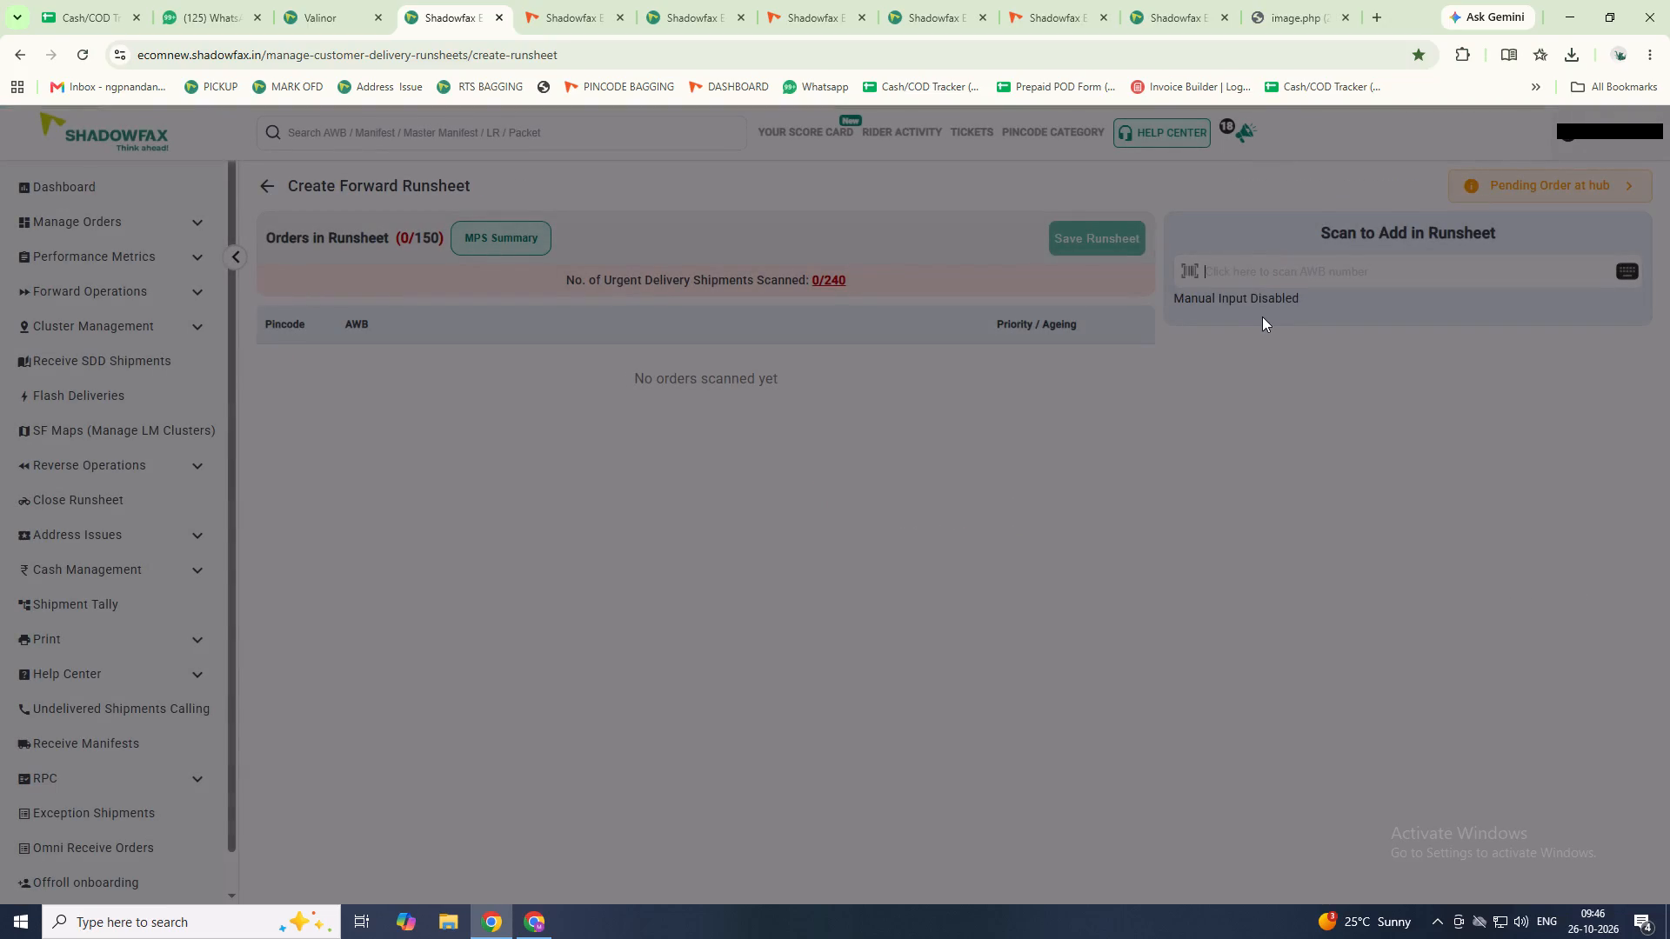
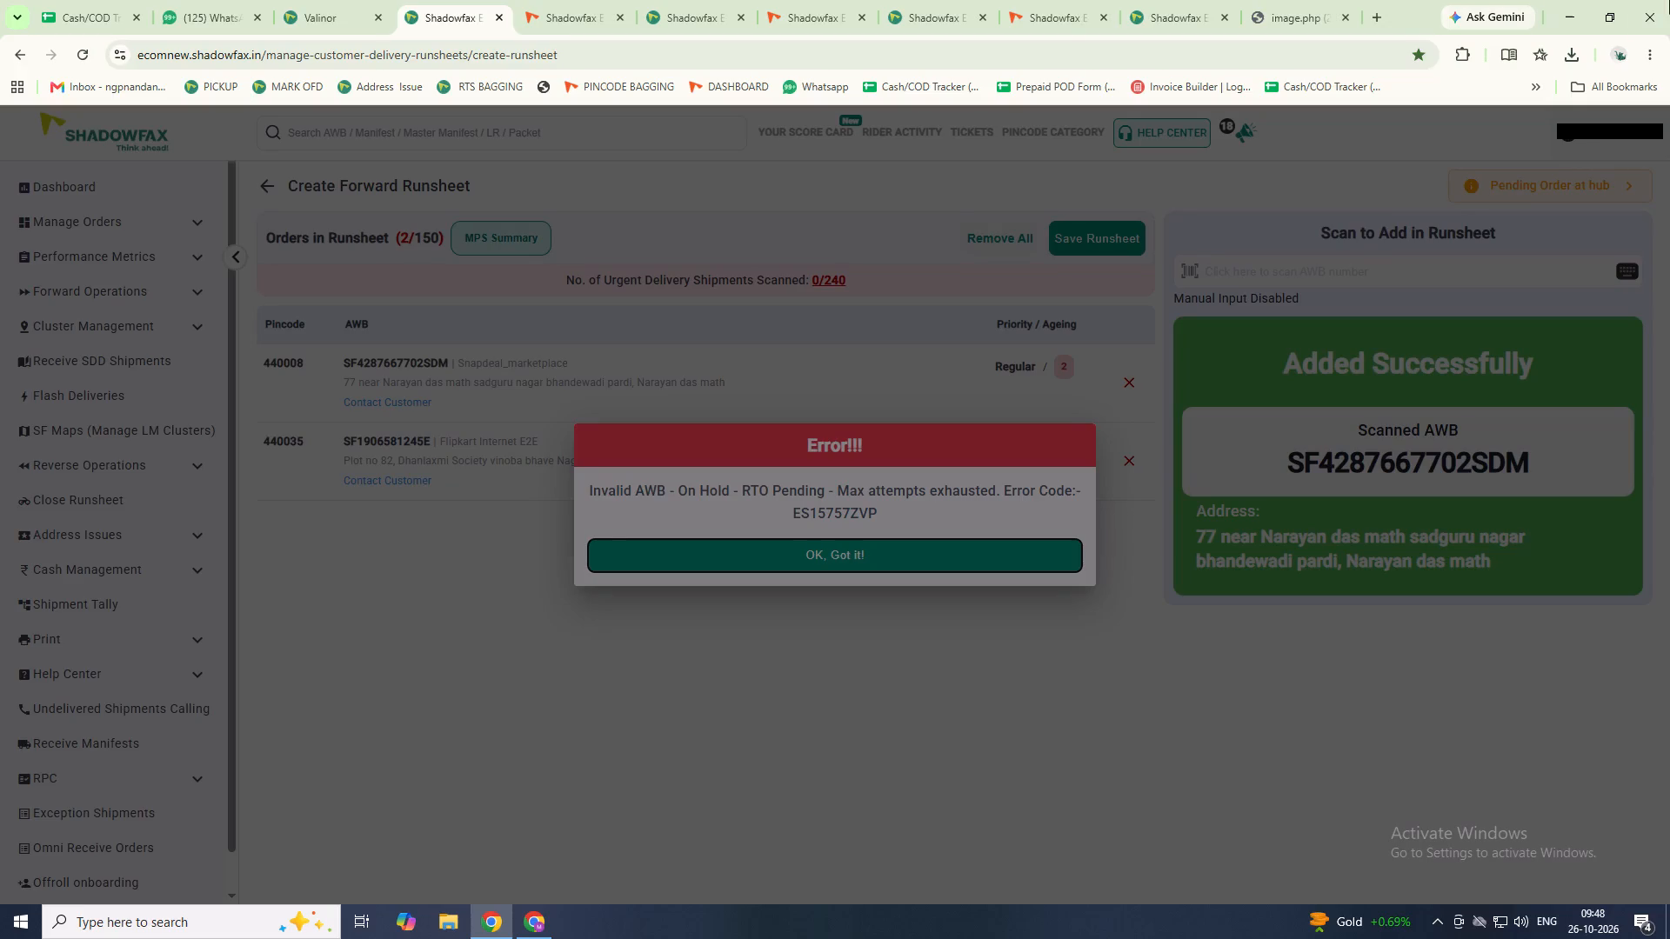
Dismiss the invalid AWB error and close the Confirm AWB dialog without entering an AWB, so runsheet scanning can continue.
click(972, 554)
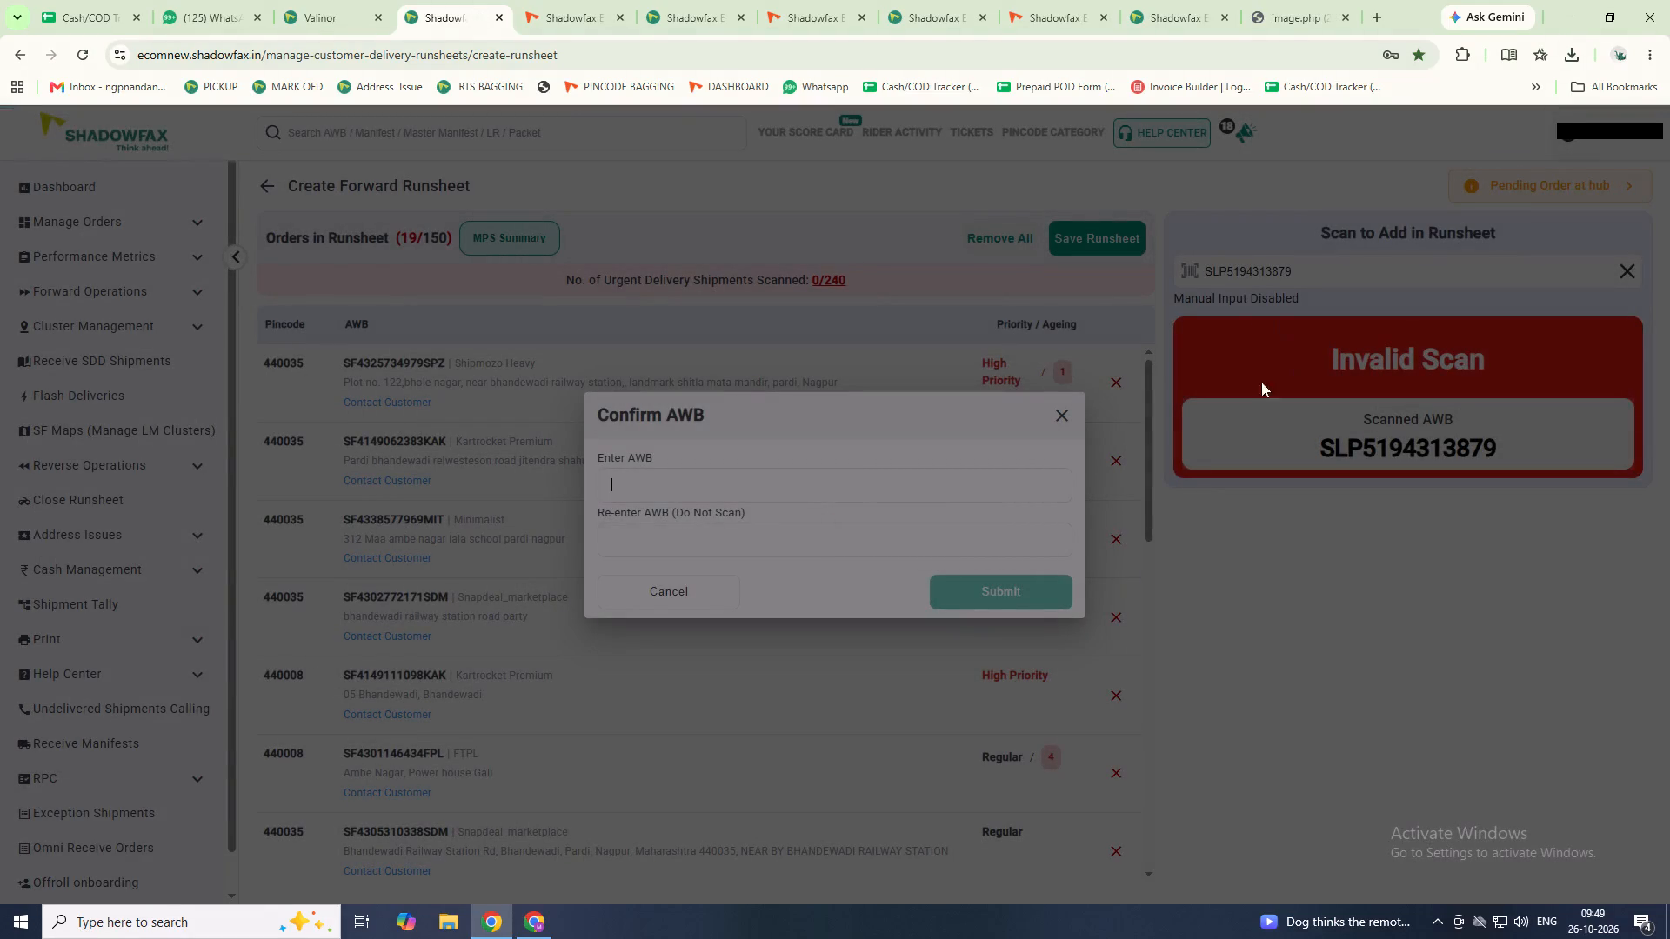
click(1065, 416)
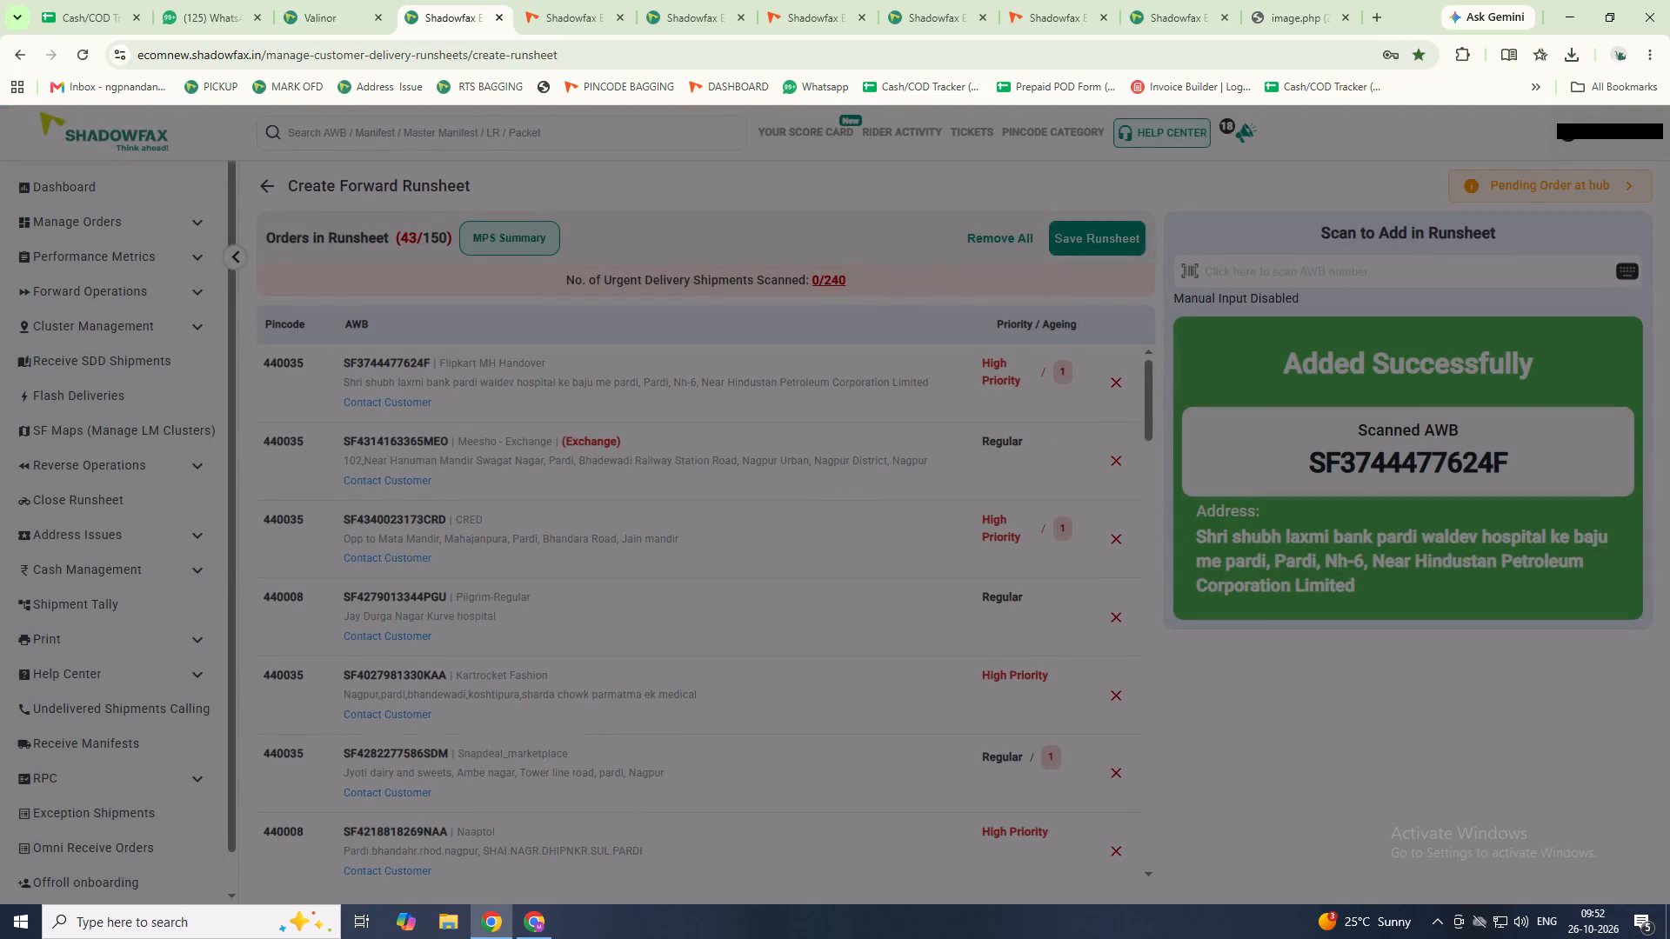
Save the forward runsheet with the scanned shipments, proceeding without adding the listed urgent delivery shipments.
click(1065, 247)
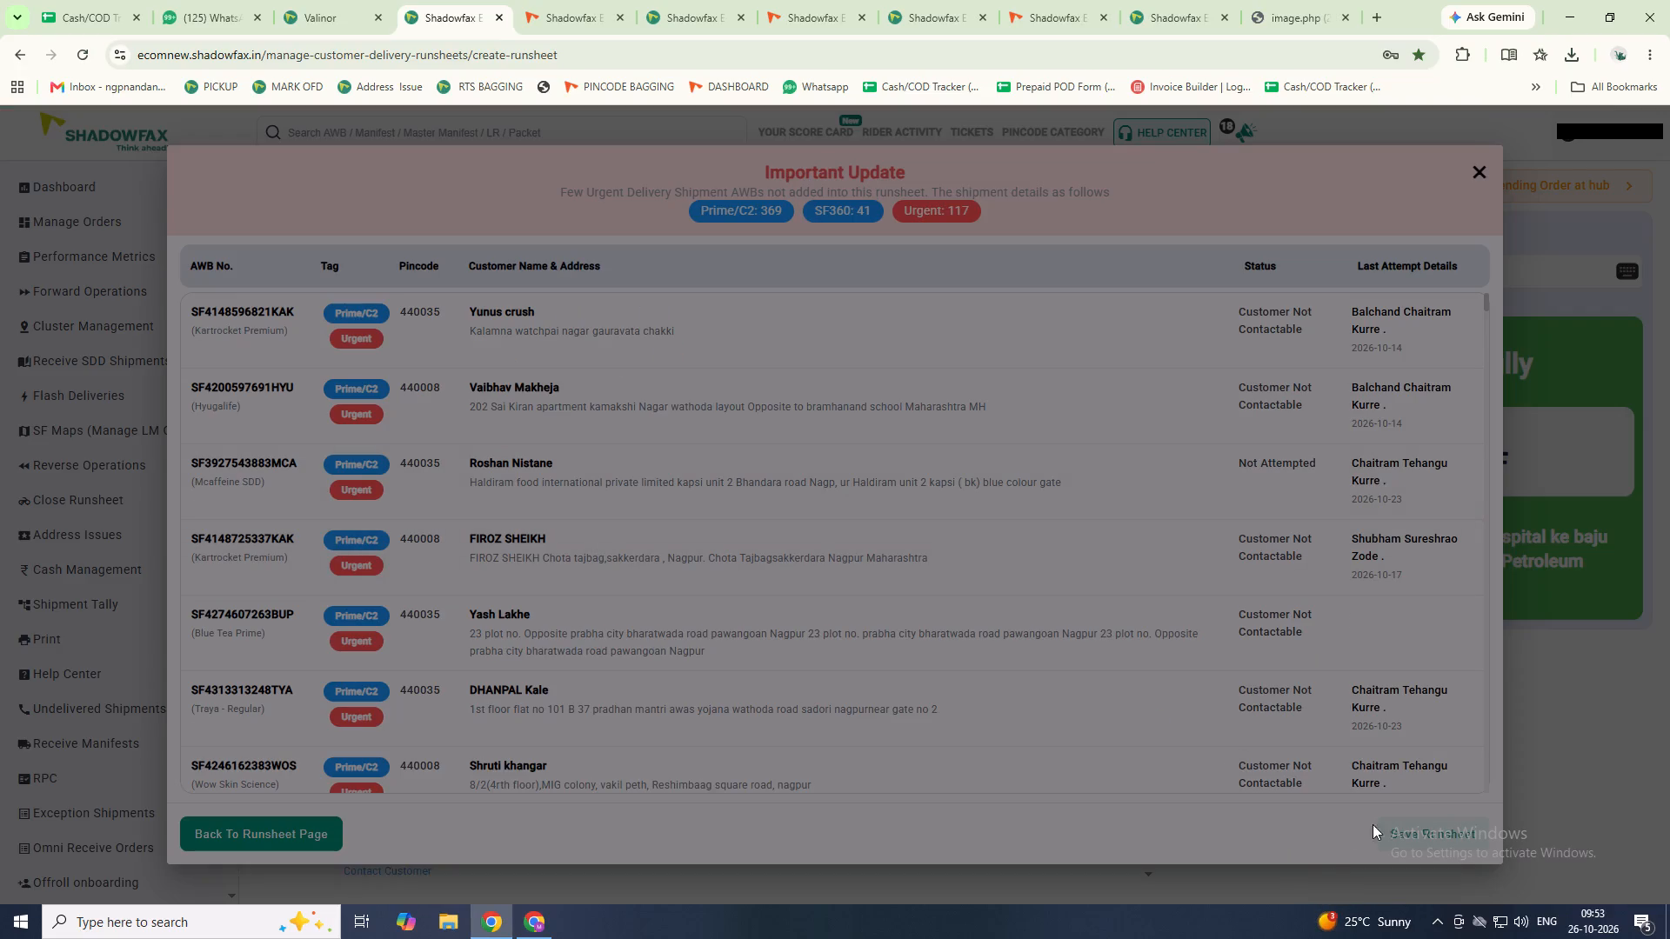
click(1405, 836)
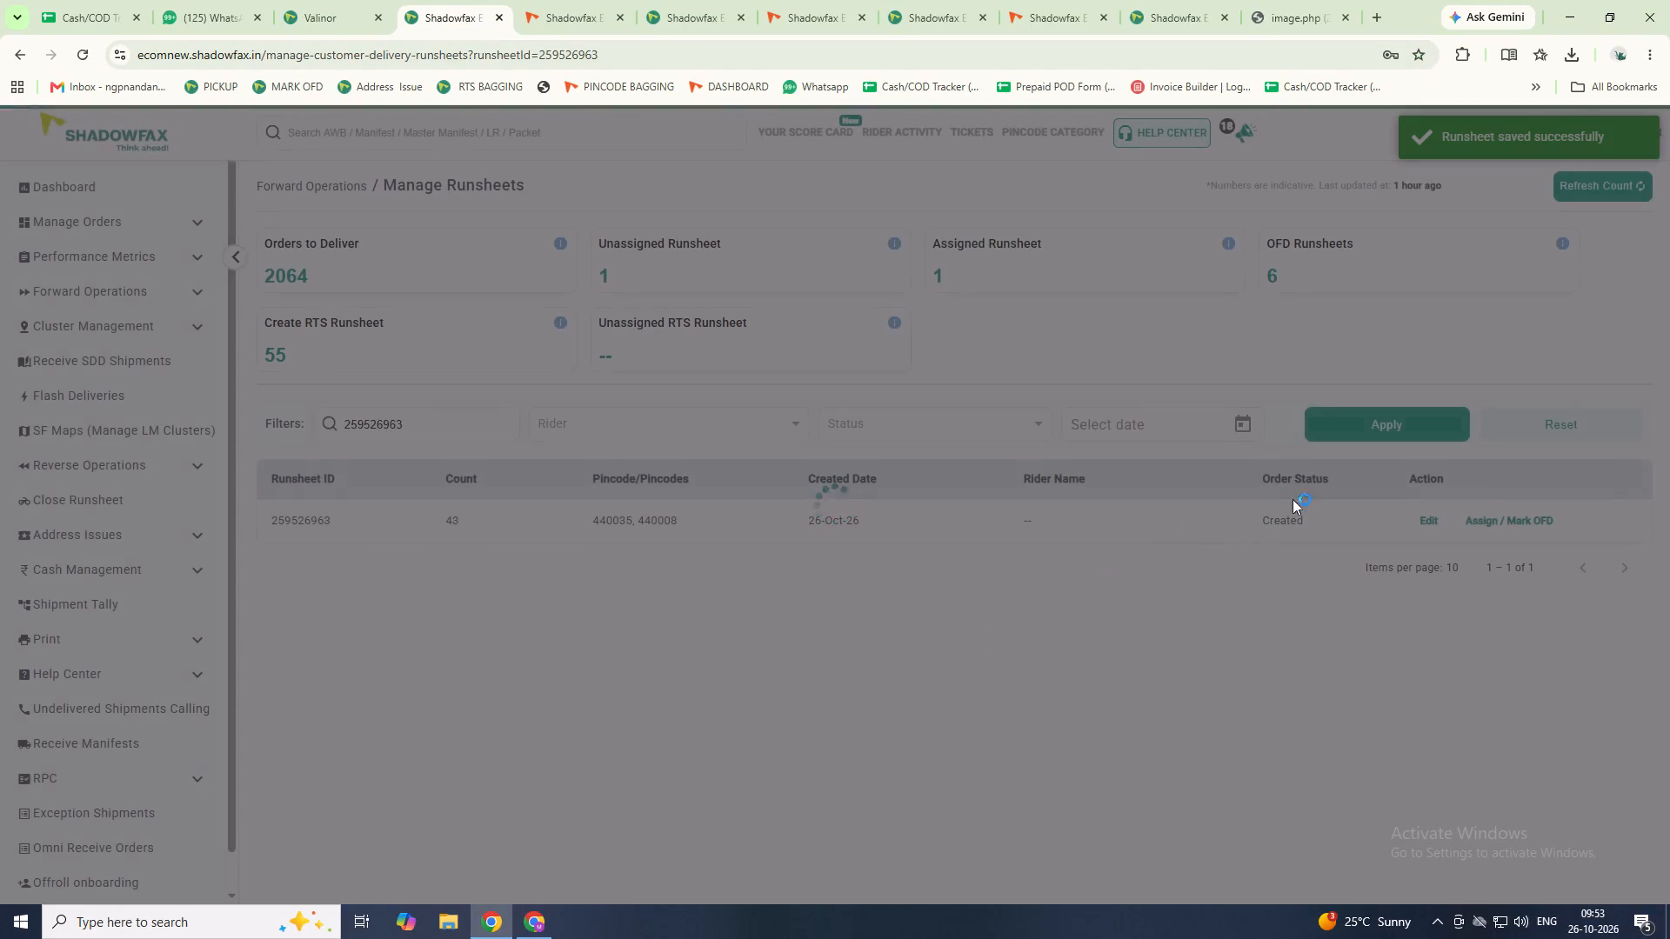
Assign the newly saved runsheet and mark it as OFD for rider Laxmi, found by searching the riders for "LAL".
click(1539, 522)
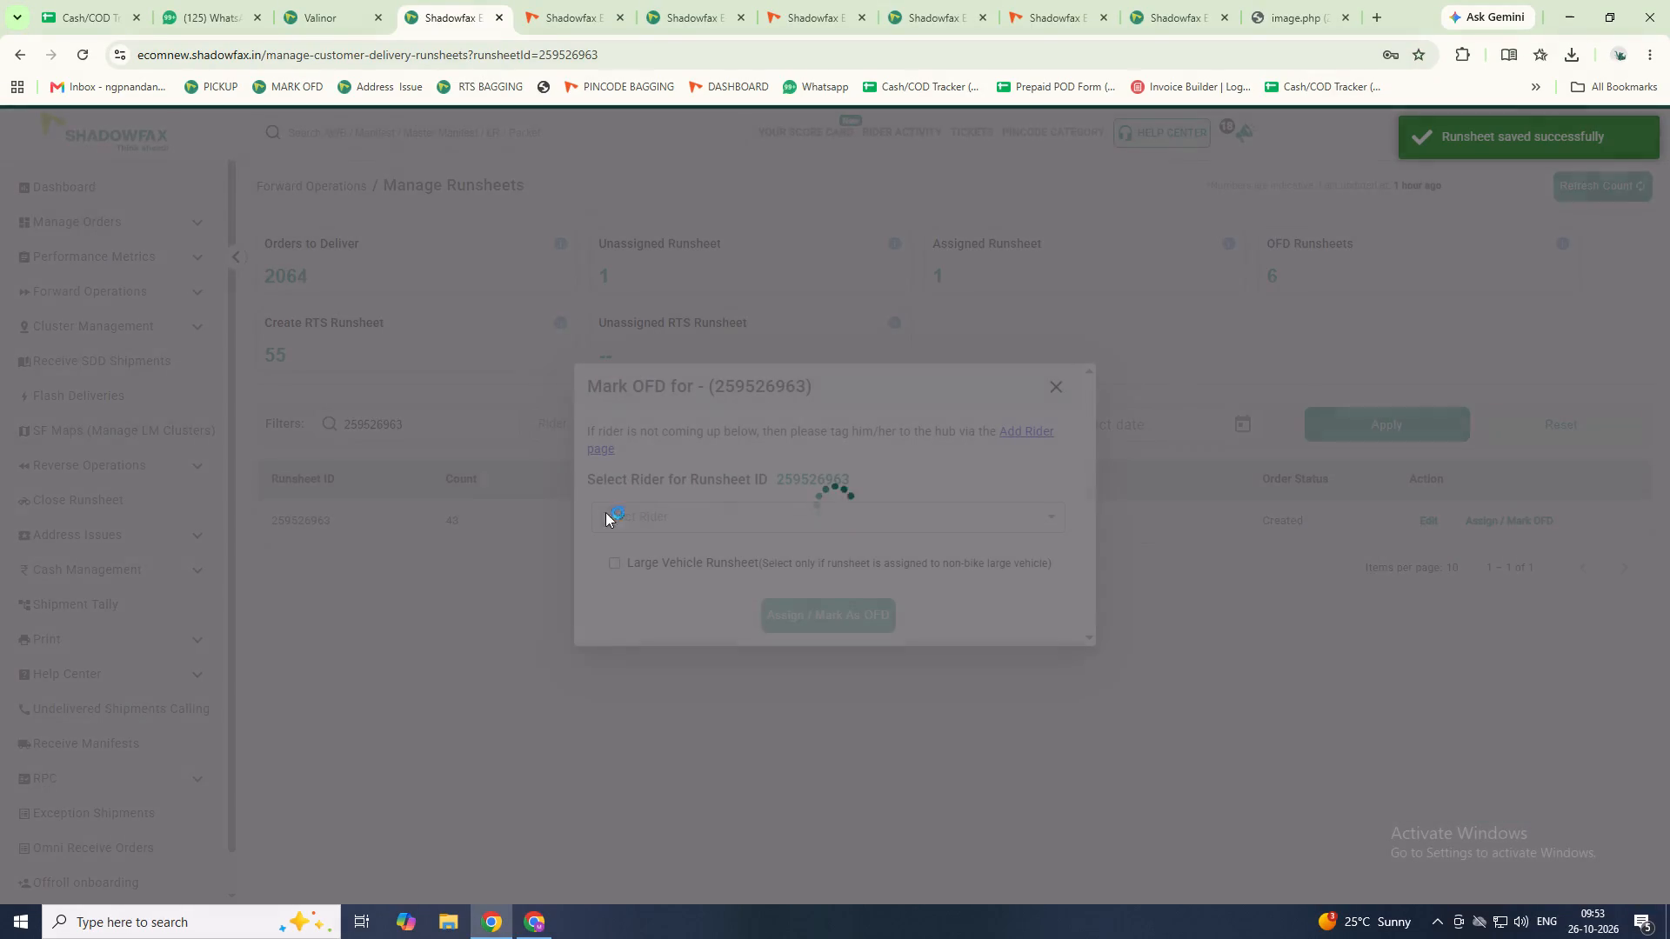
click(639, 515)
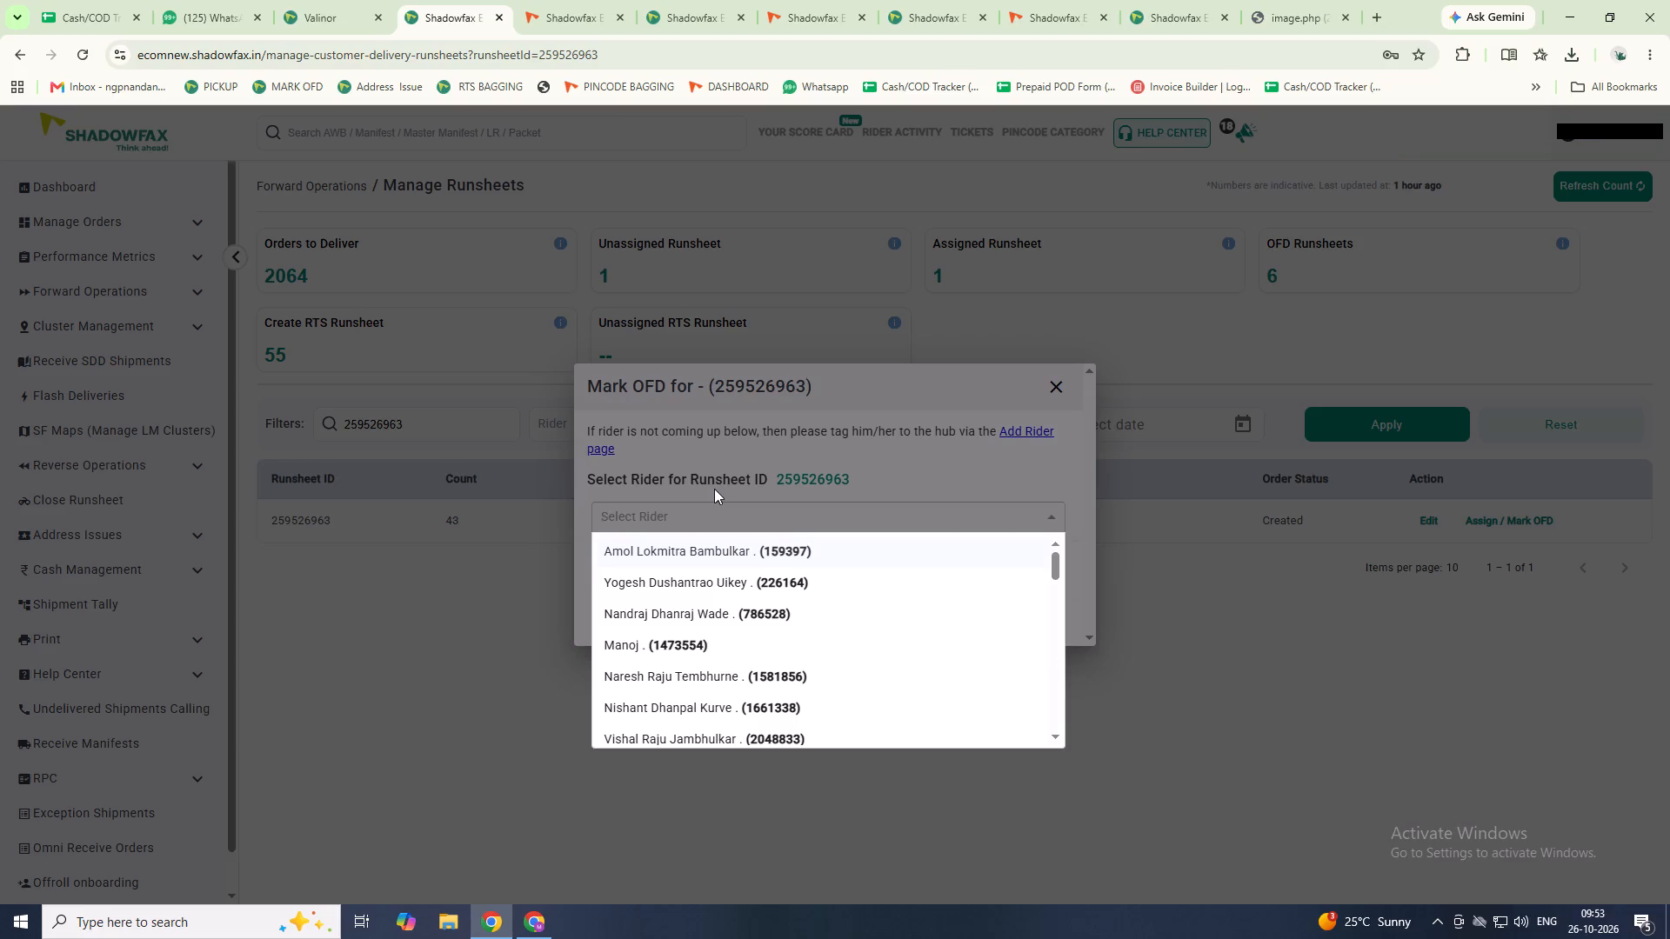
text(LAL)
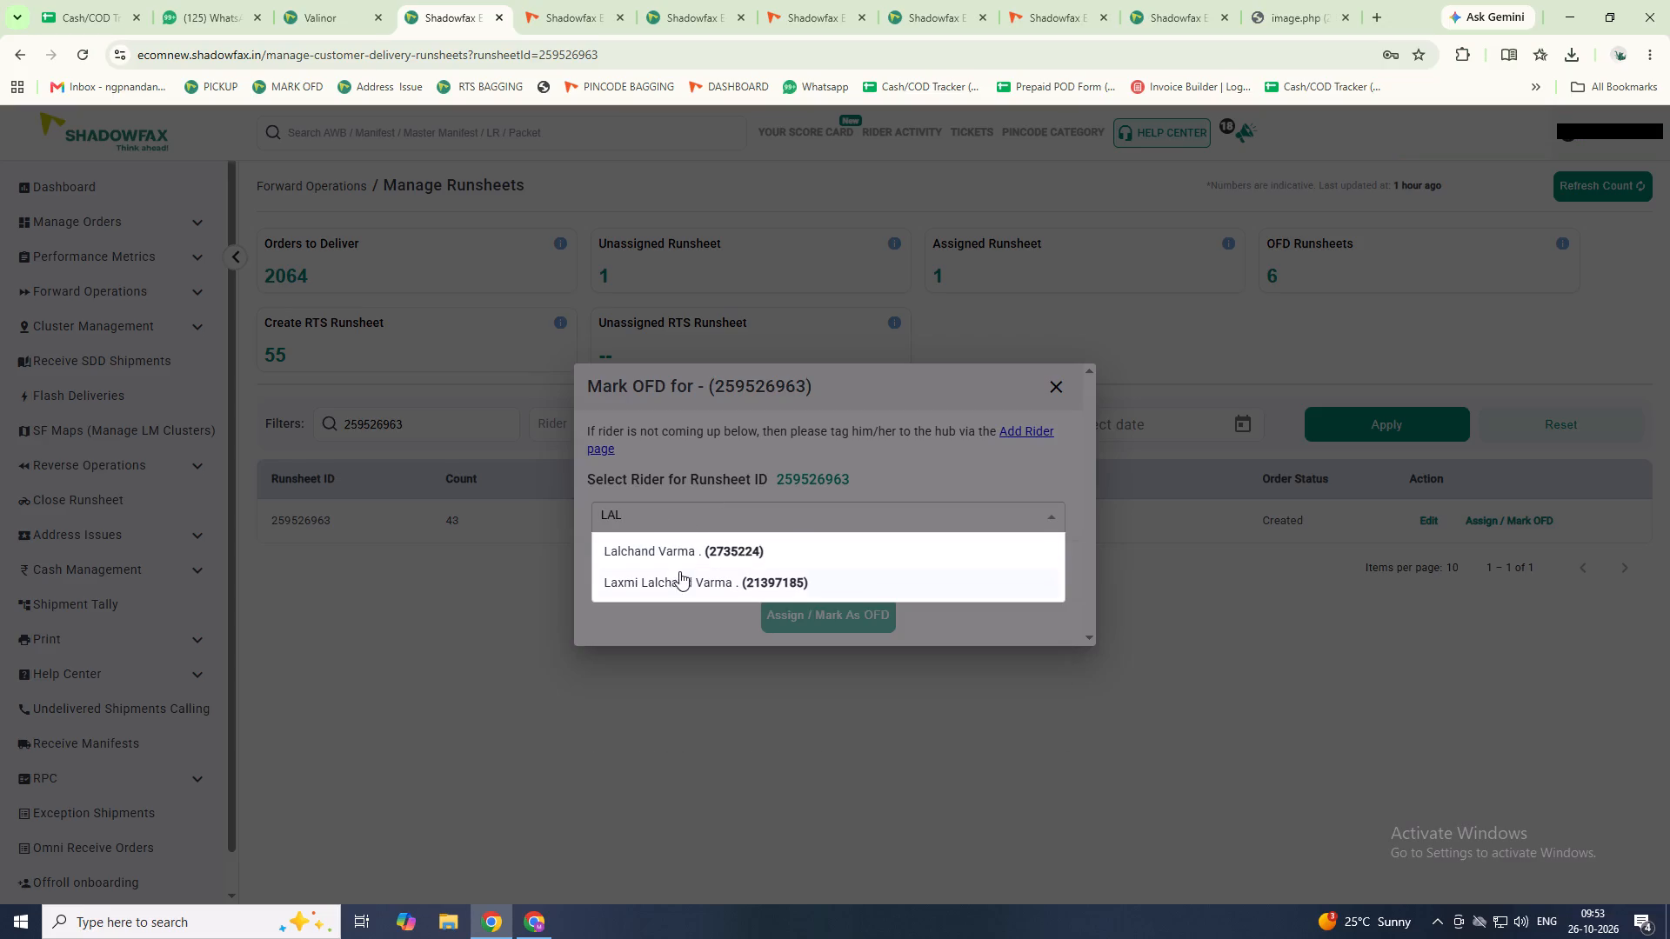
click(679, 581)
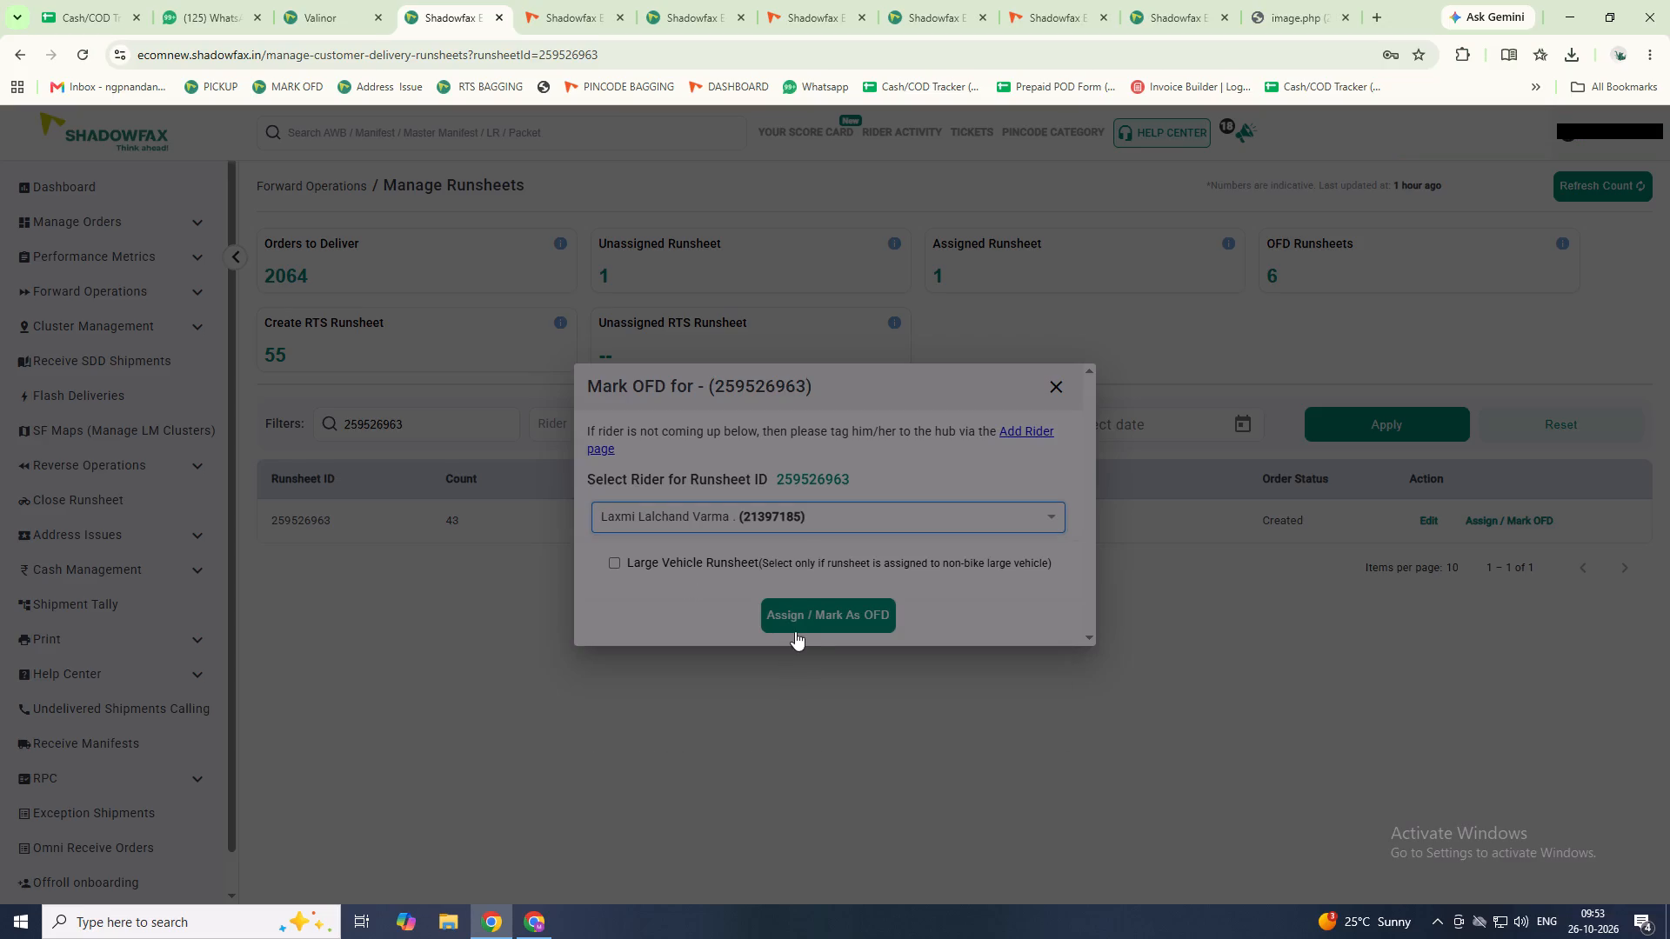
click(799, 623)
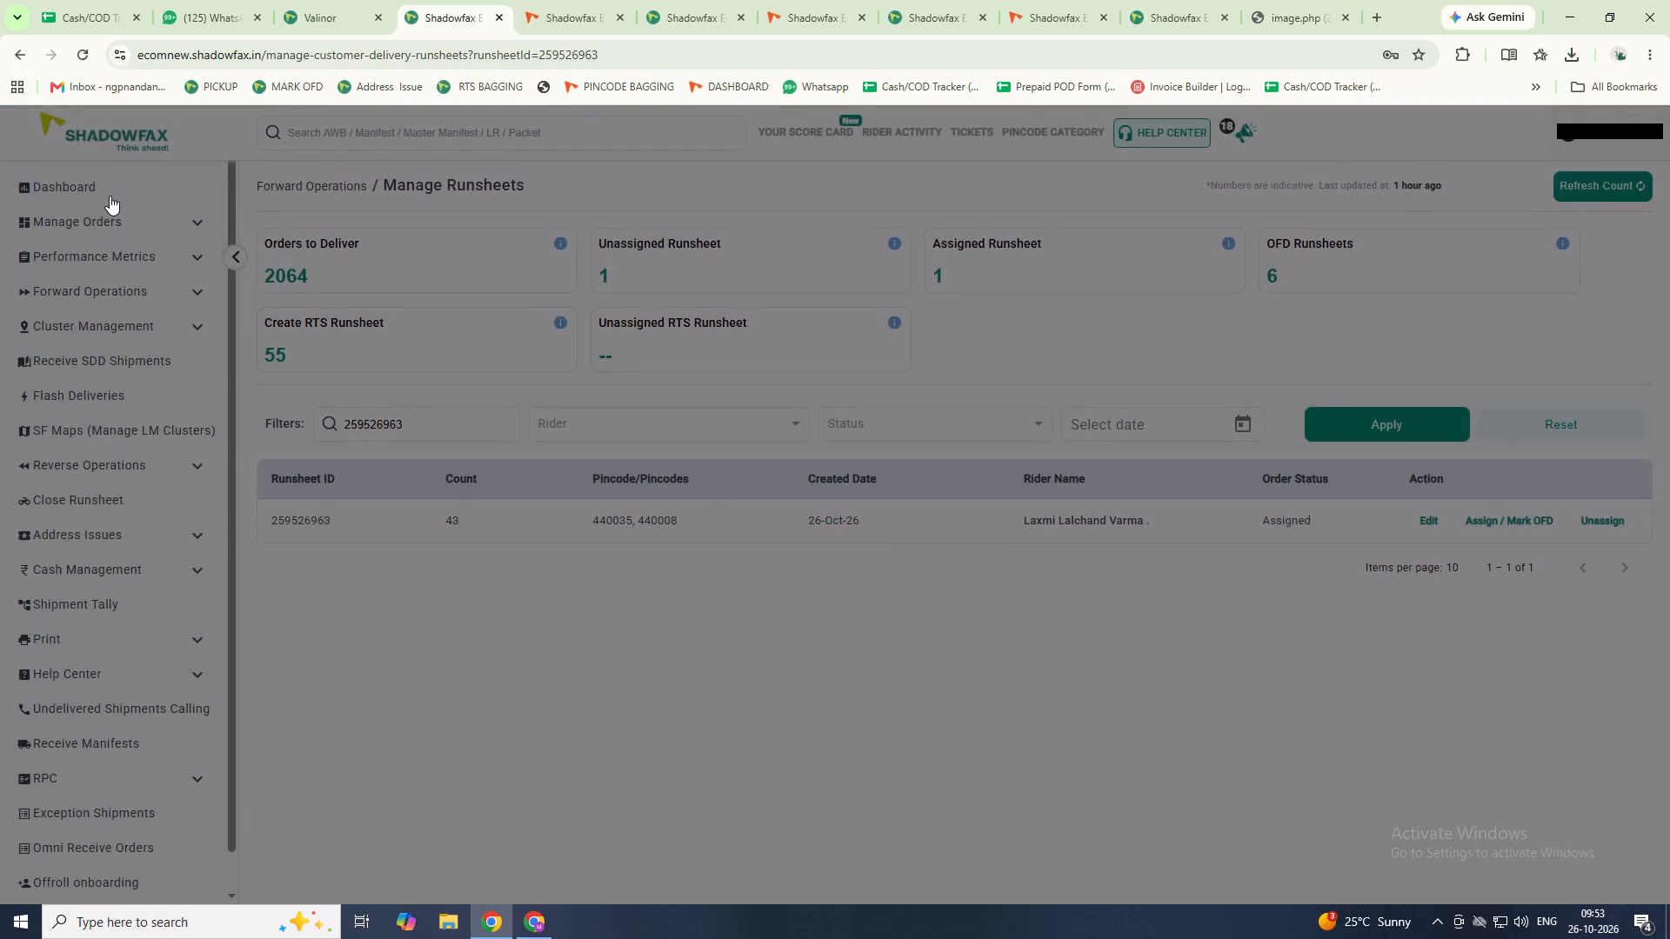
Return to the hub dashboard and refresh the Quick Access counts.
click(110, 190)
double_click(109, 196)
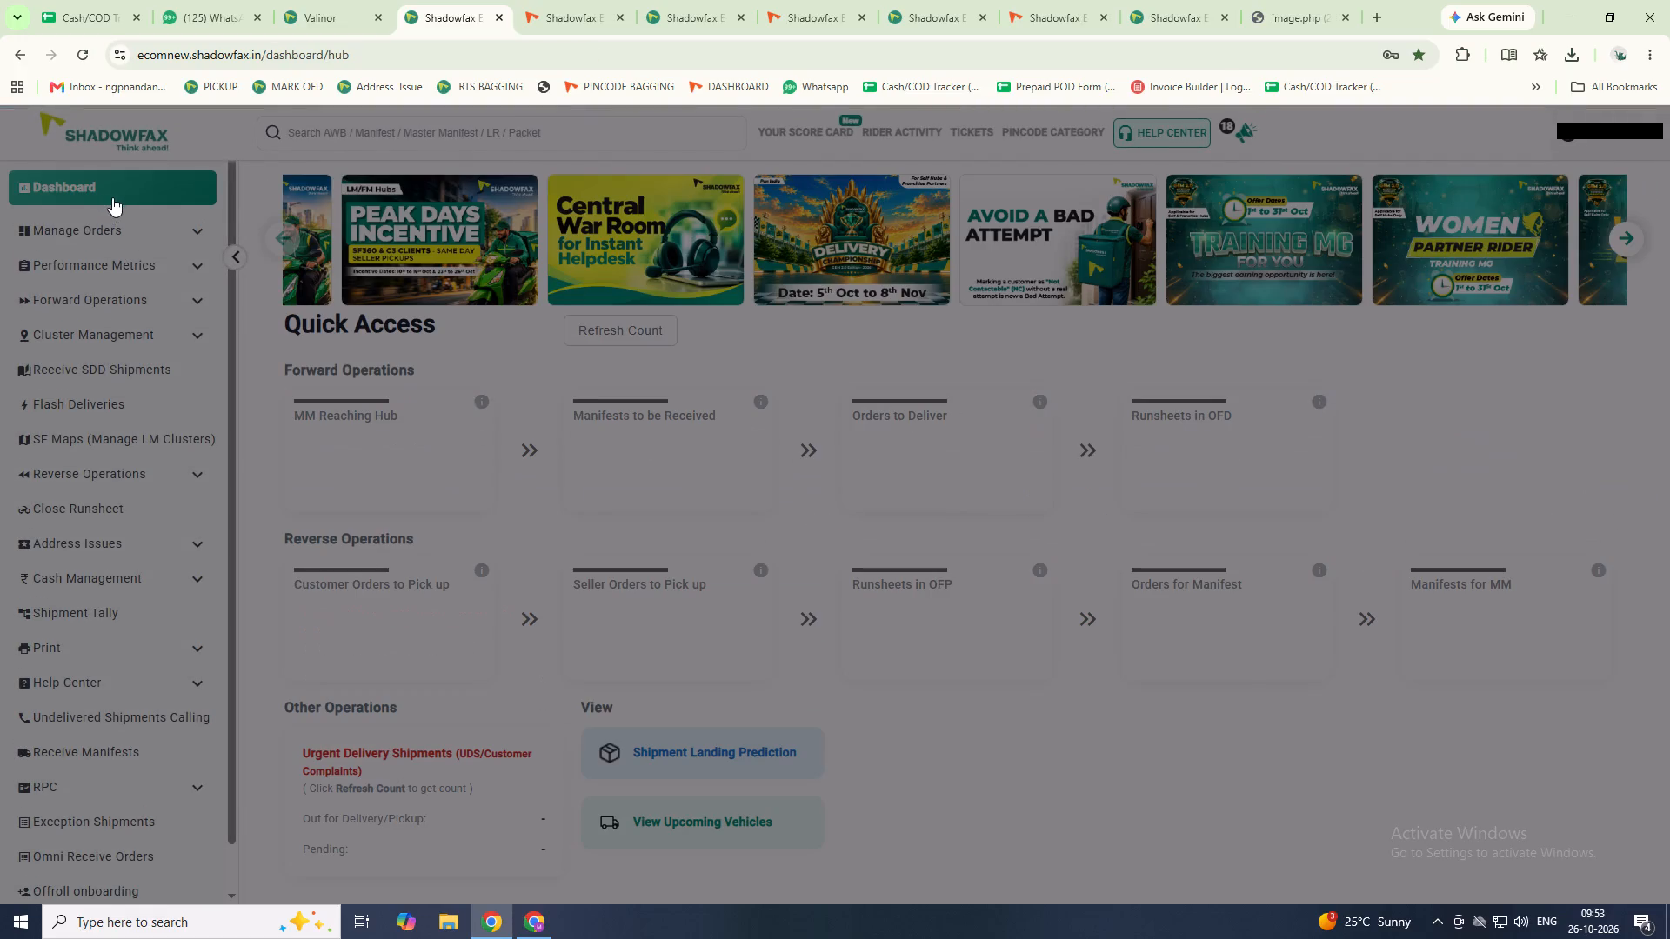
double_click(611, 344)
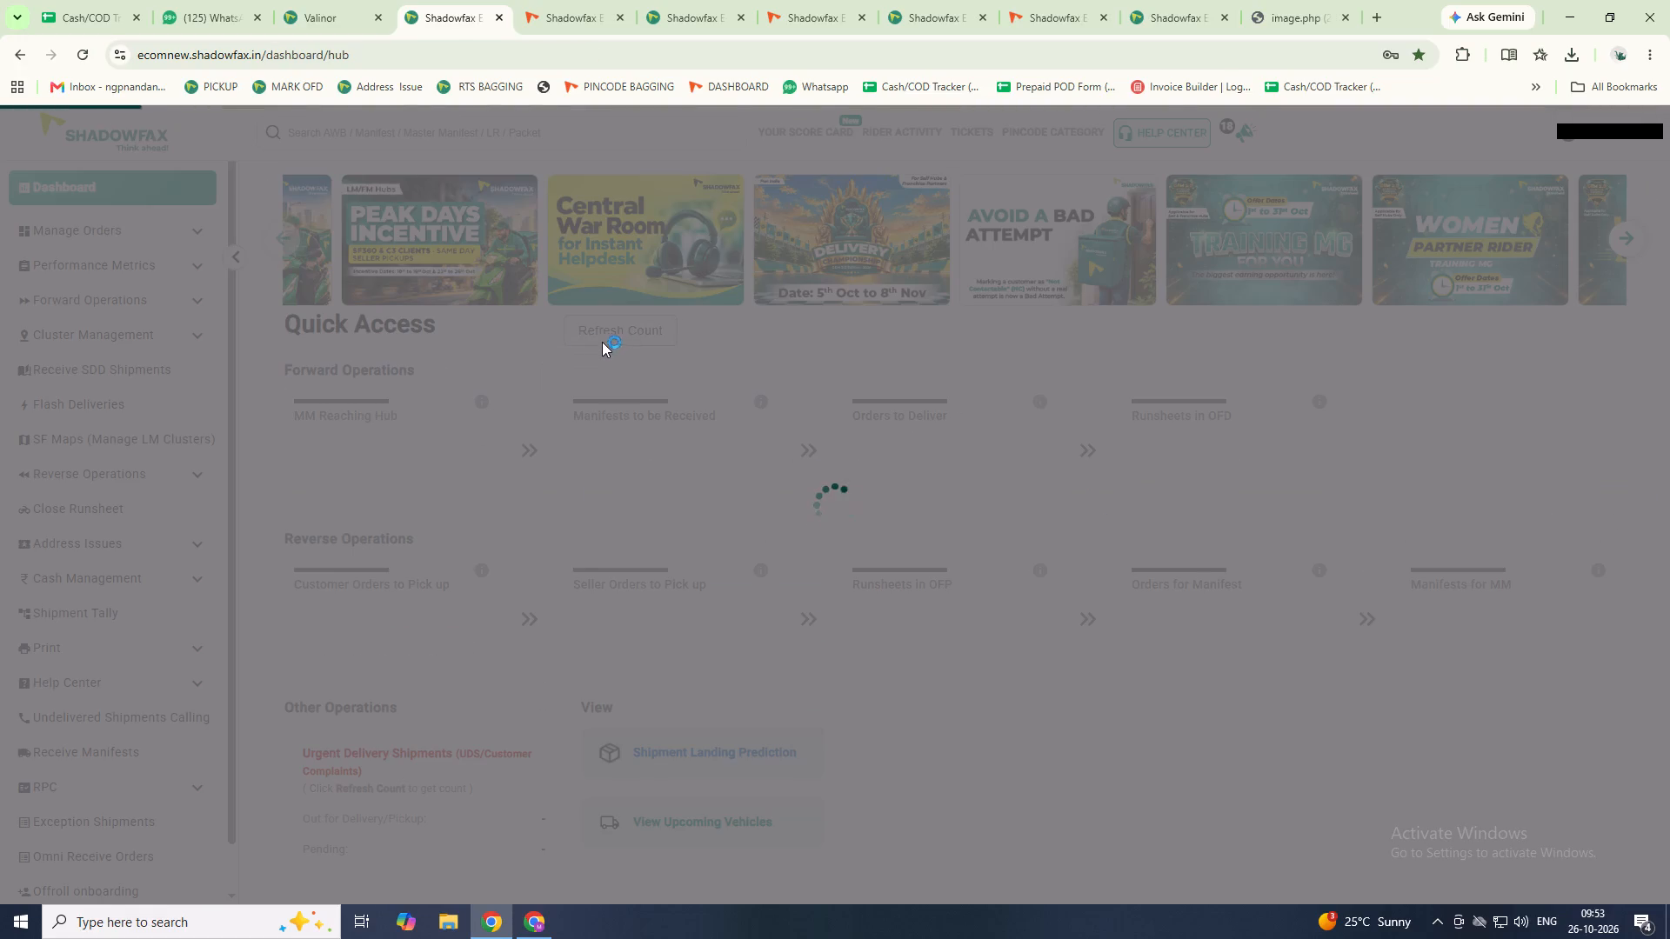
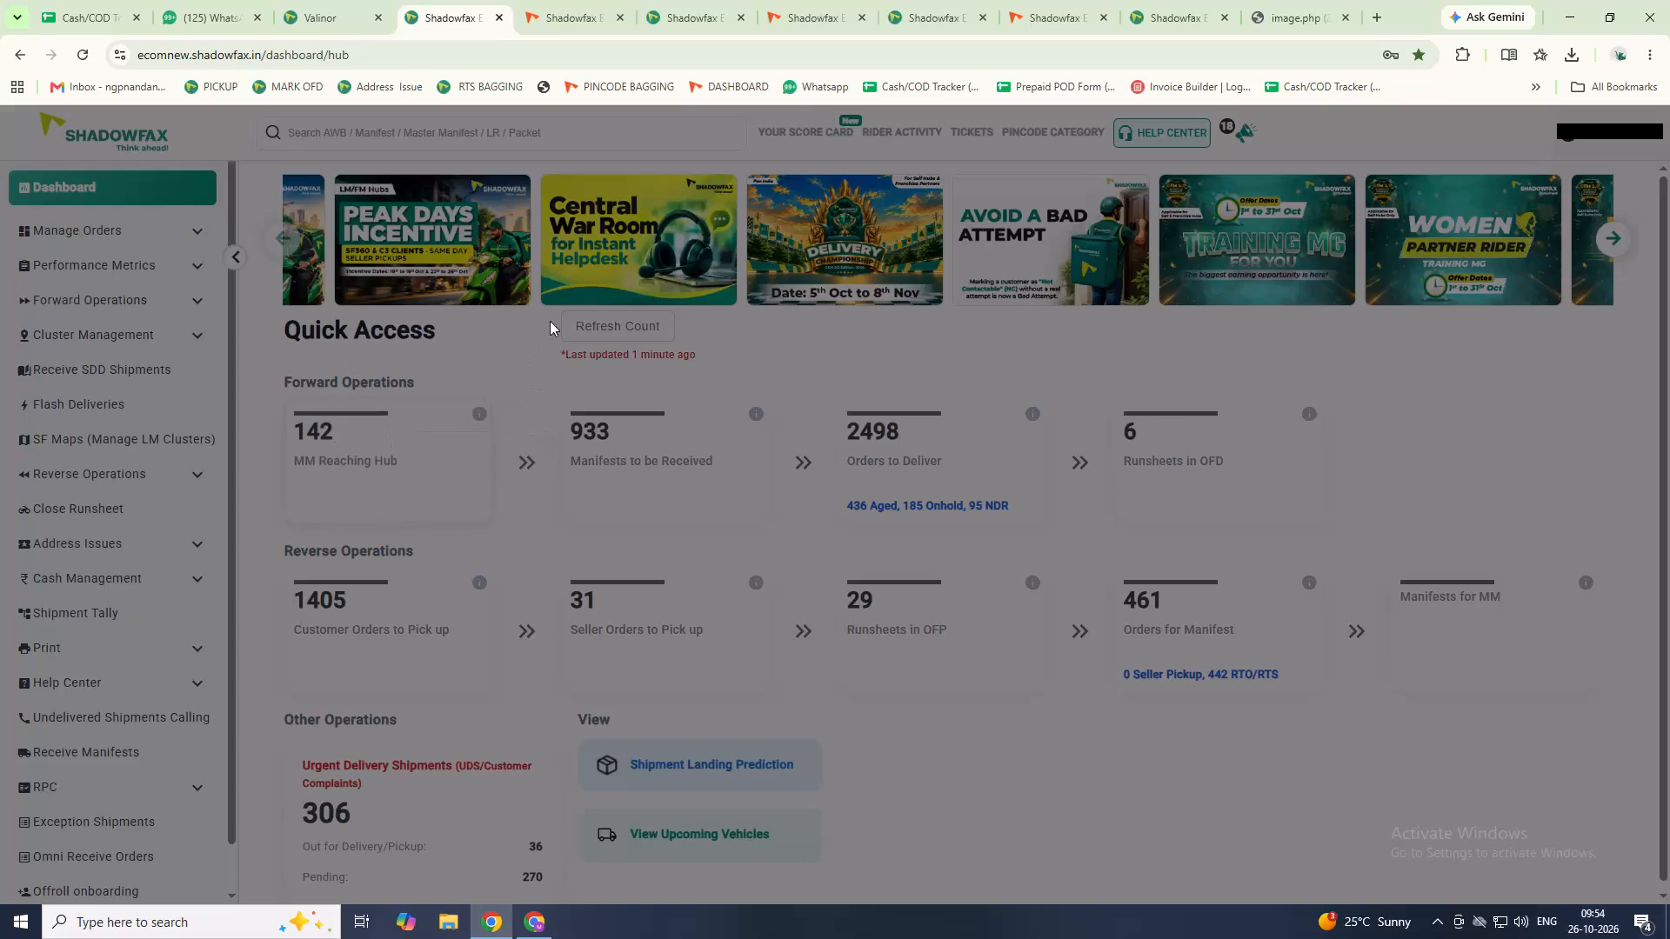
Refresh the Quick Access counts on the hub dashboard again.
click(614, 332)
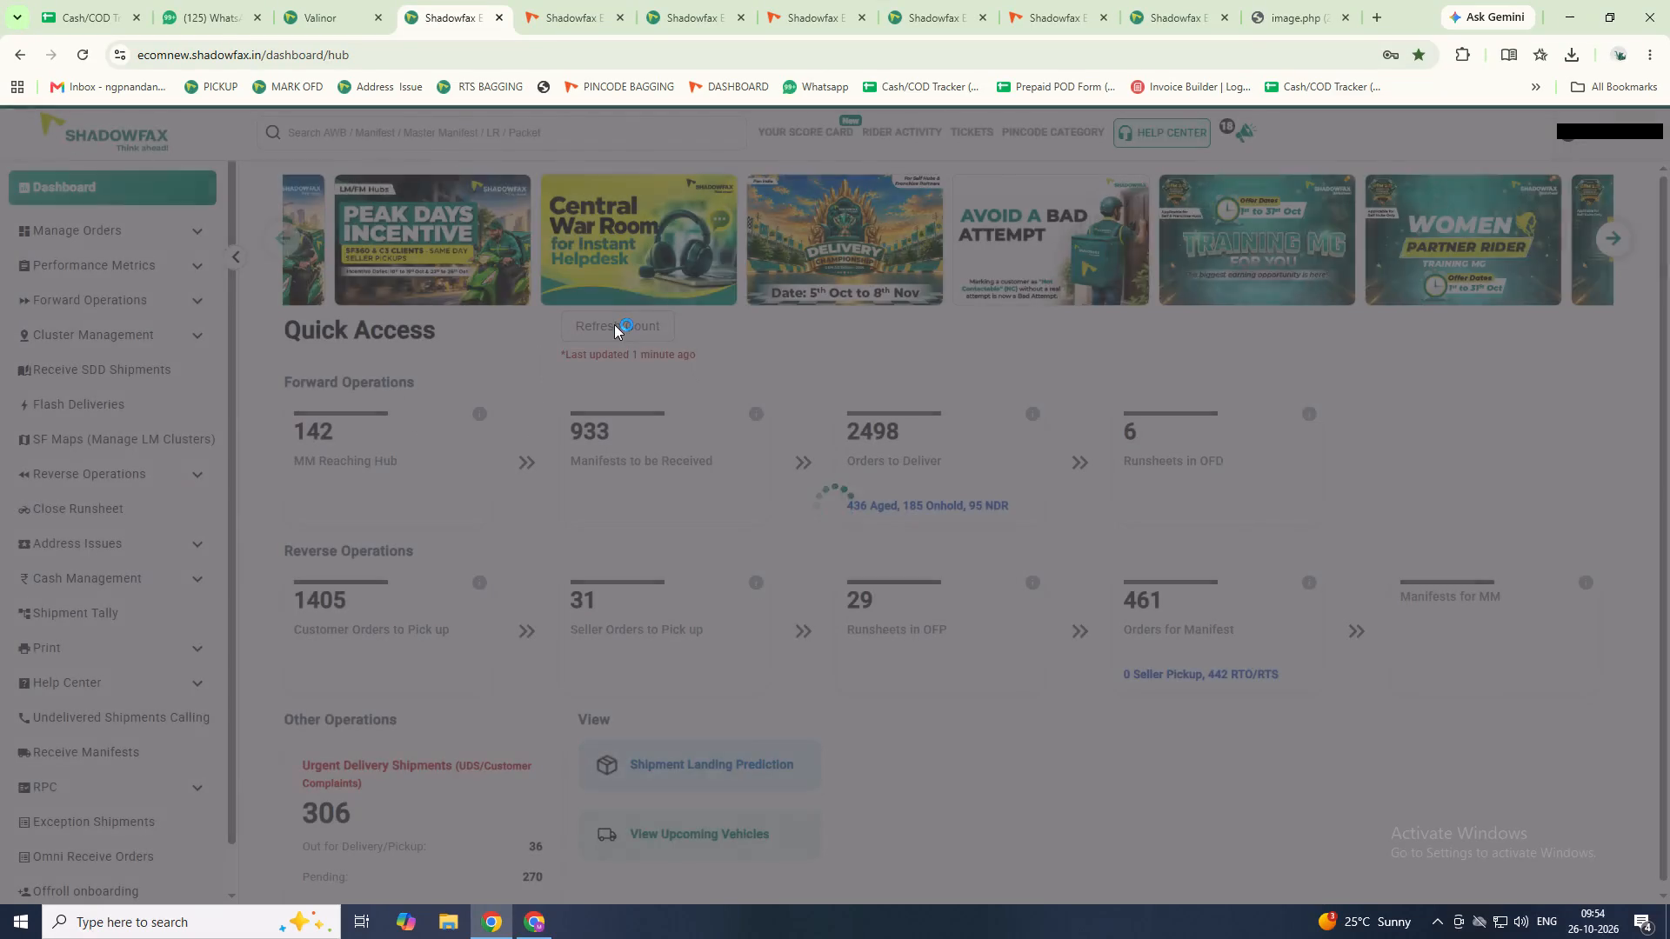
click(614, 324)
click(609, 326)
drag(604, 321, 598, 335)
click(600, 336)
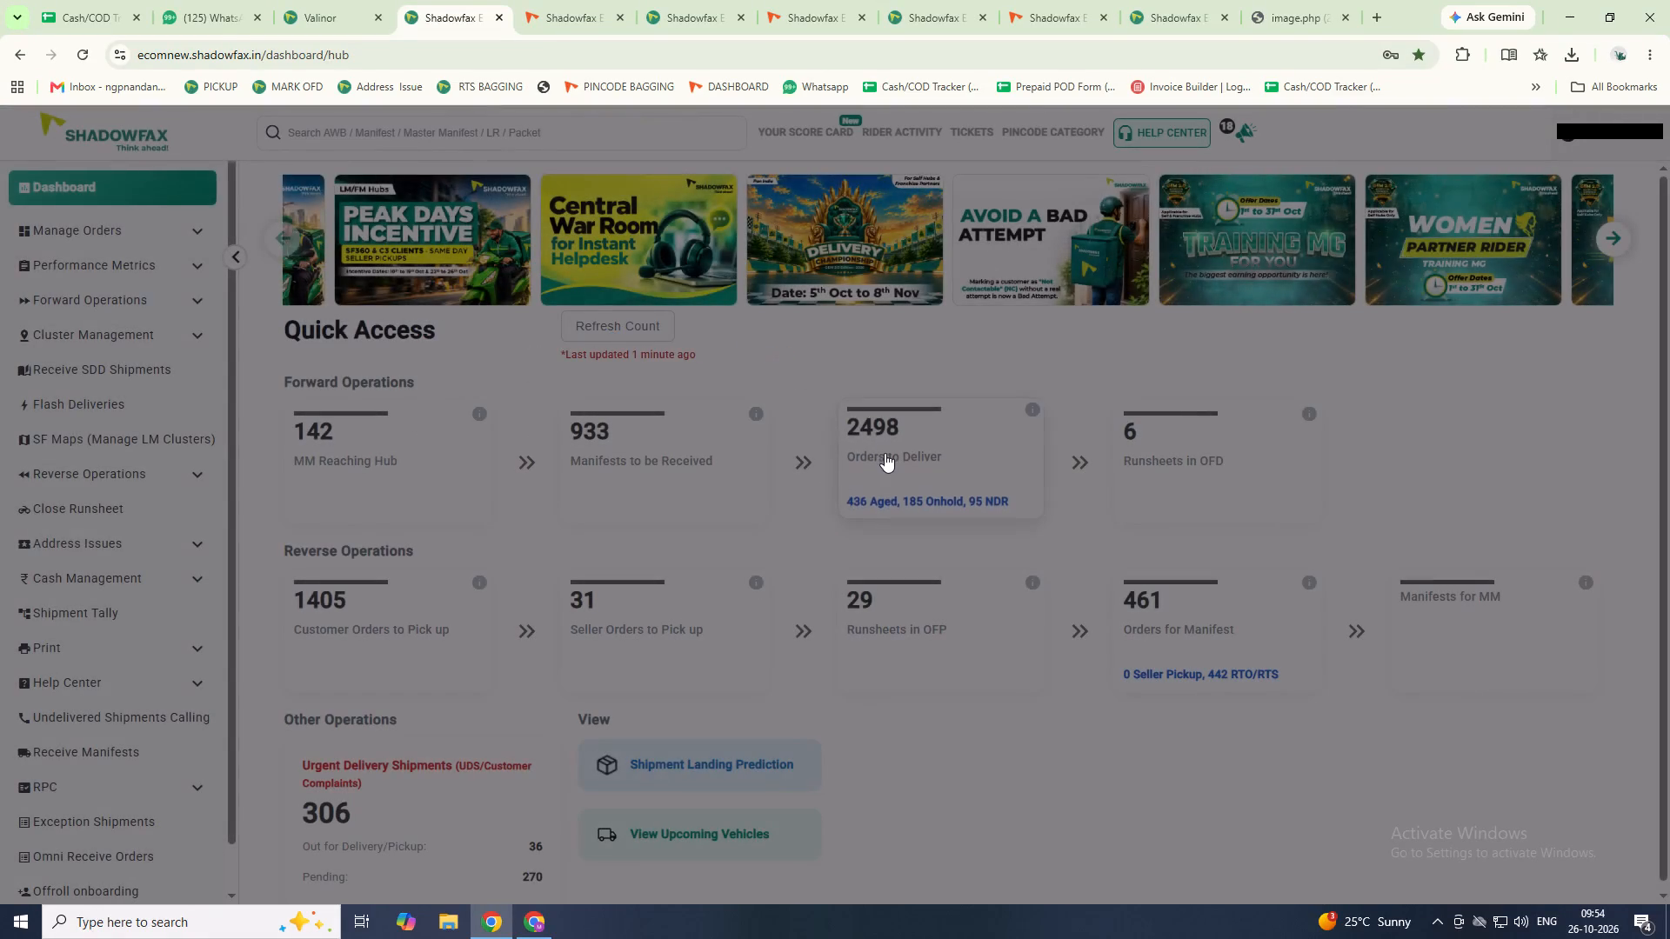
Open a new forward runsheet from Orders to Deliver and ready the AWB scan field for scanning shipments.
click(885, 453)
click(547, 274)
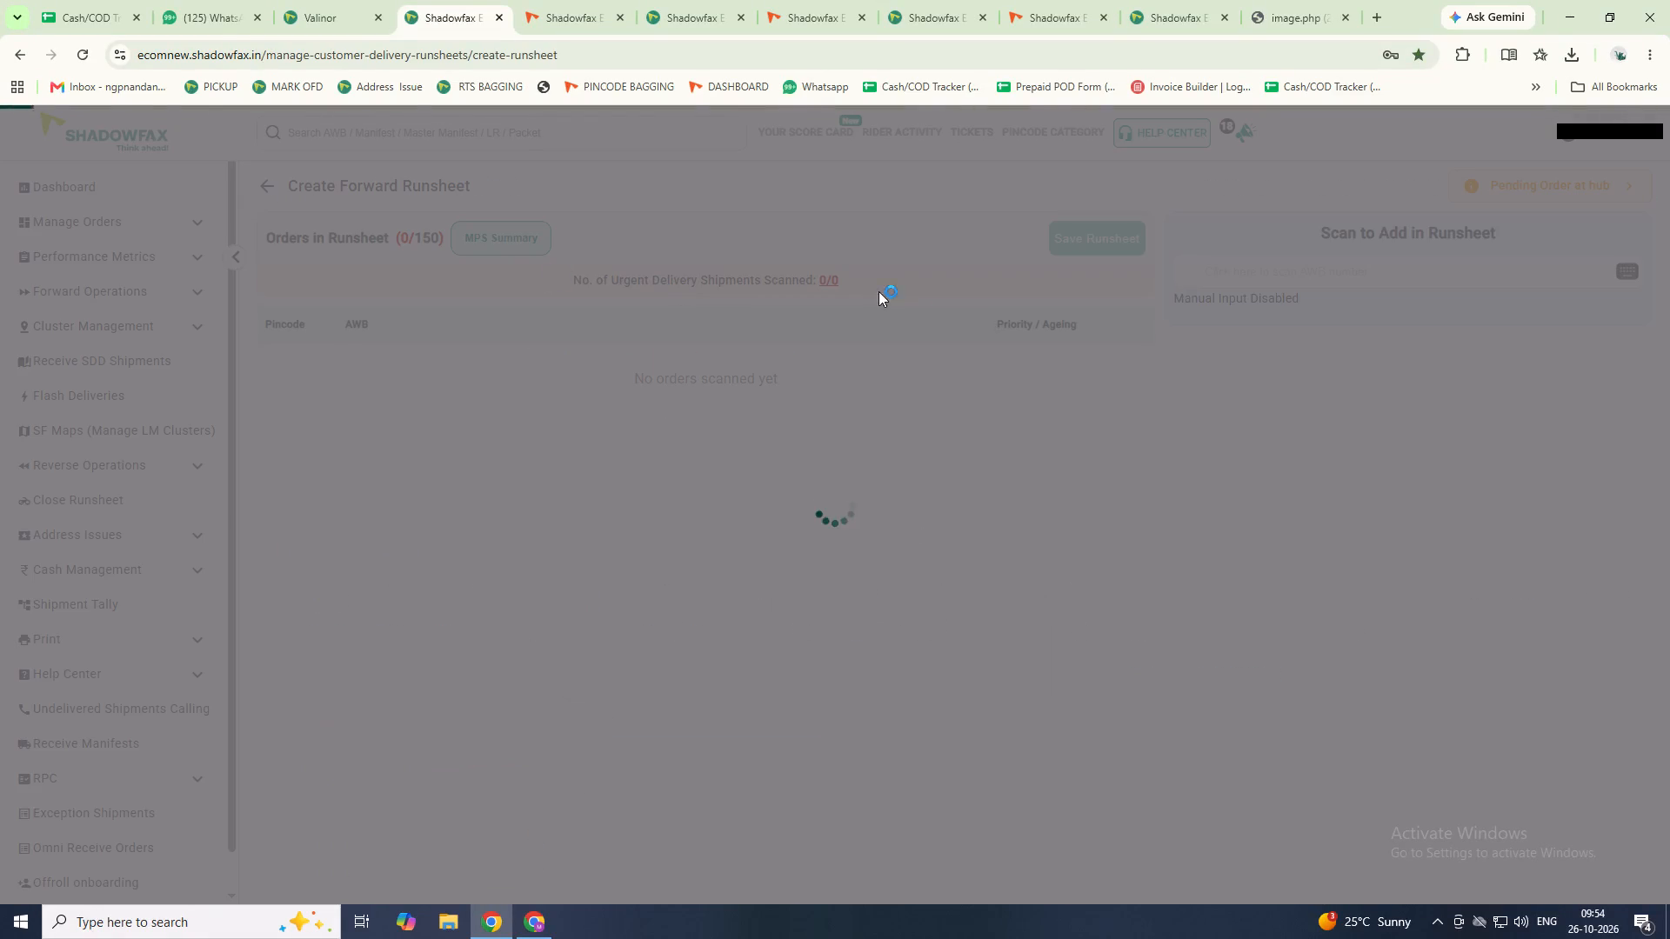
click(1222, 267)
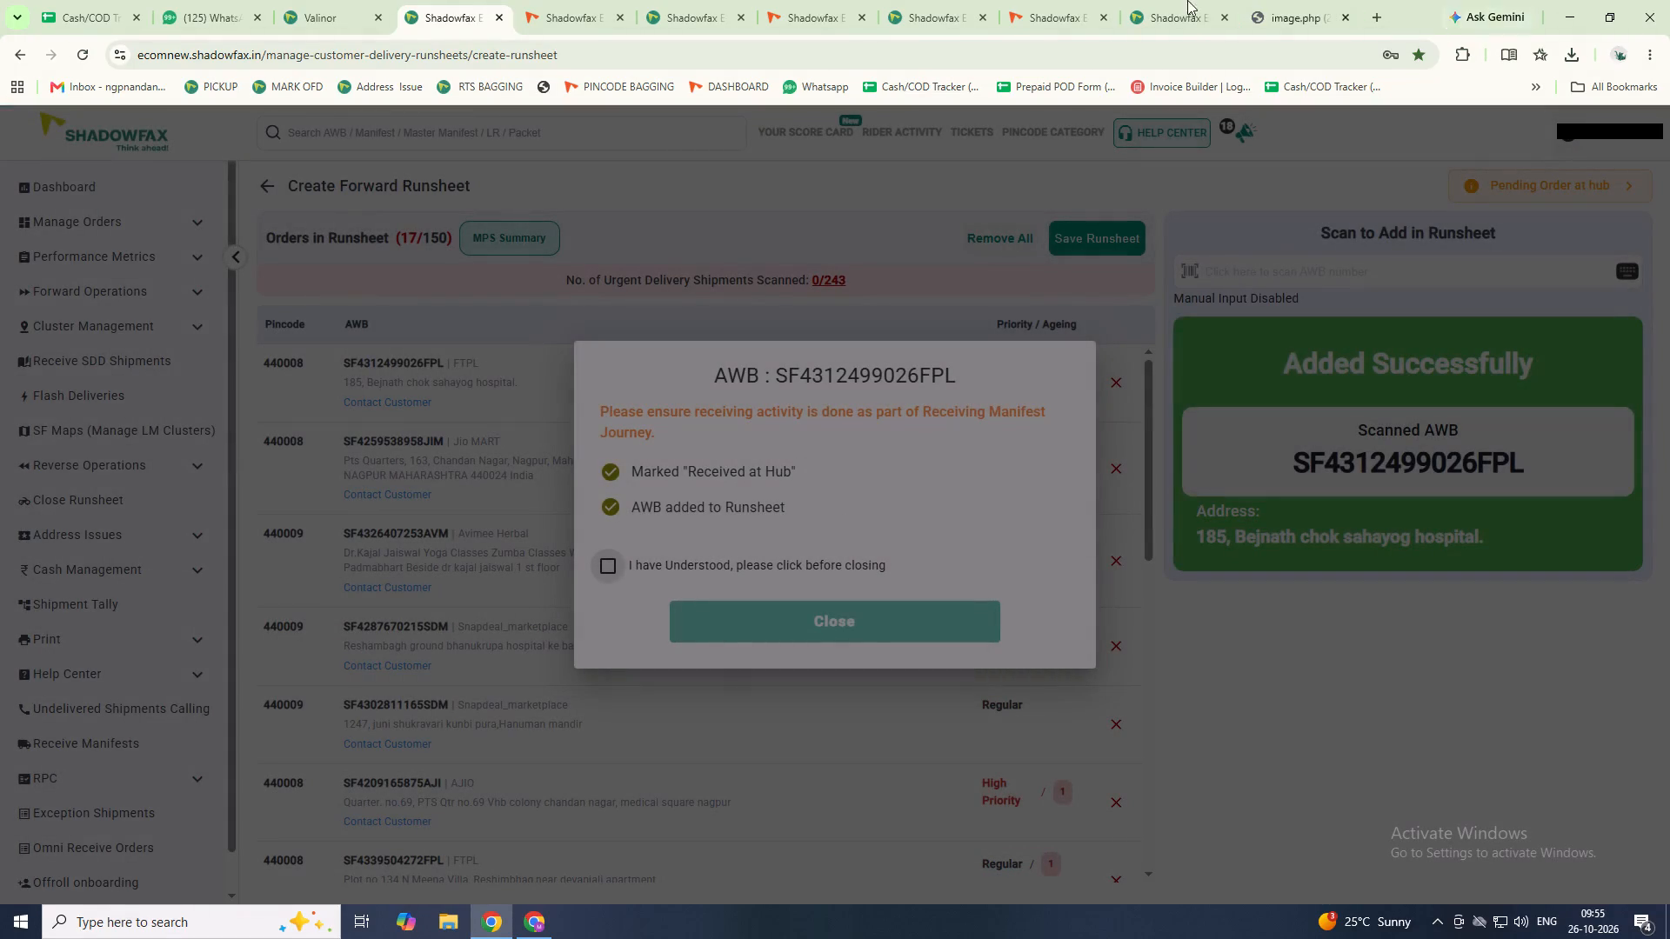
click(612, 565)
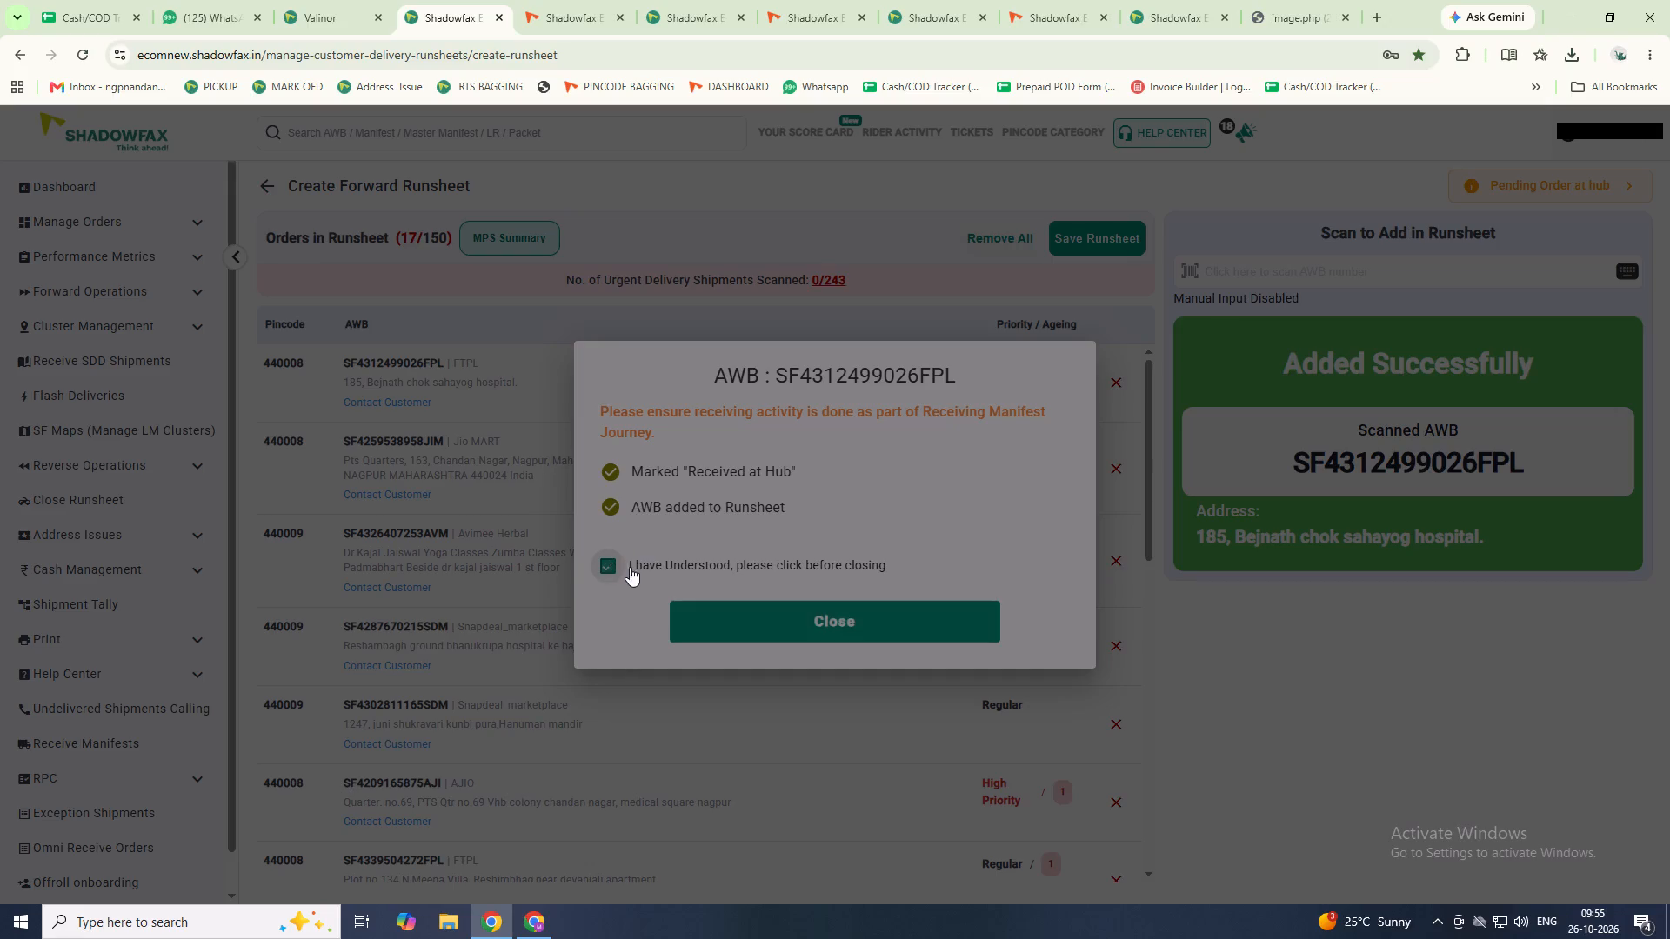
click(749, 636)
click(1221, 245)
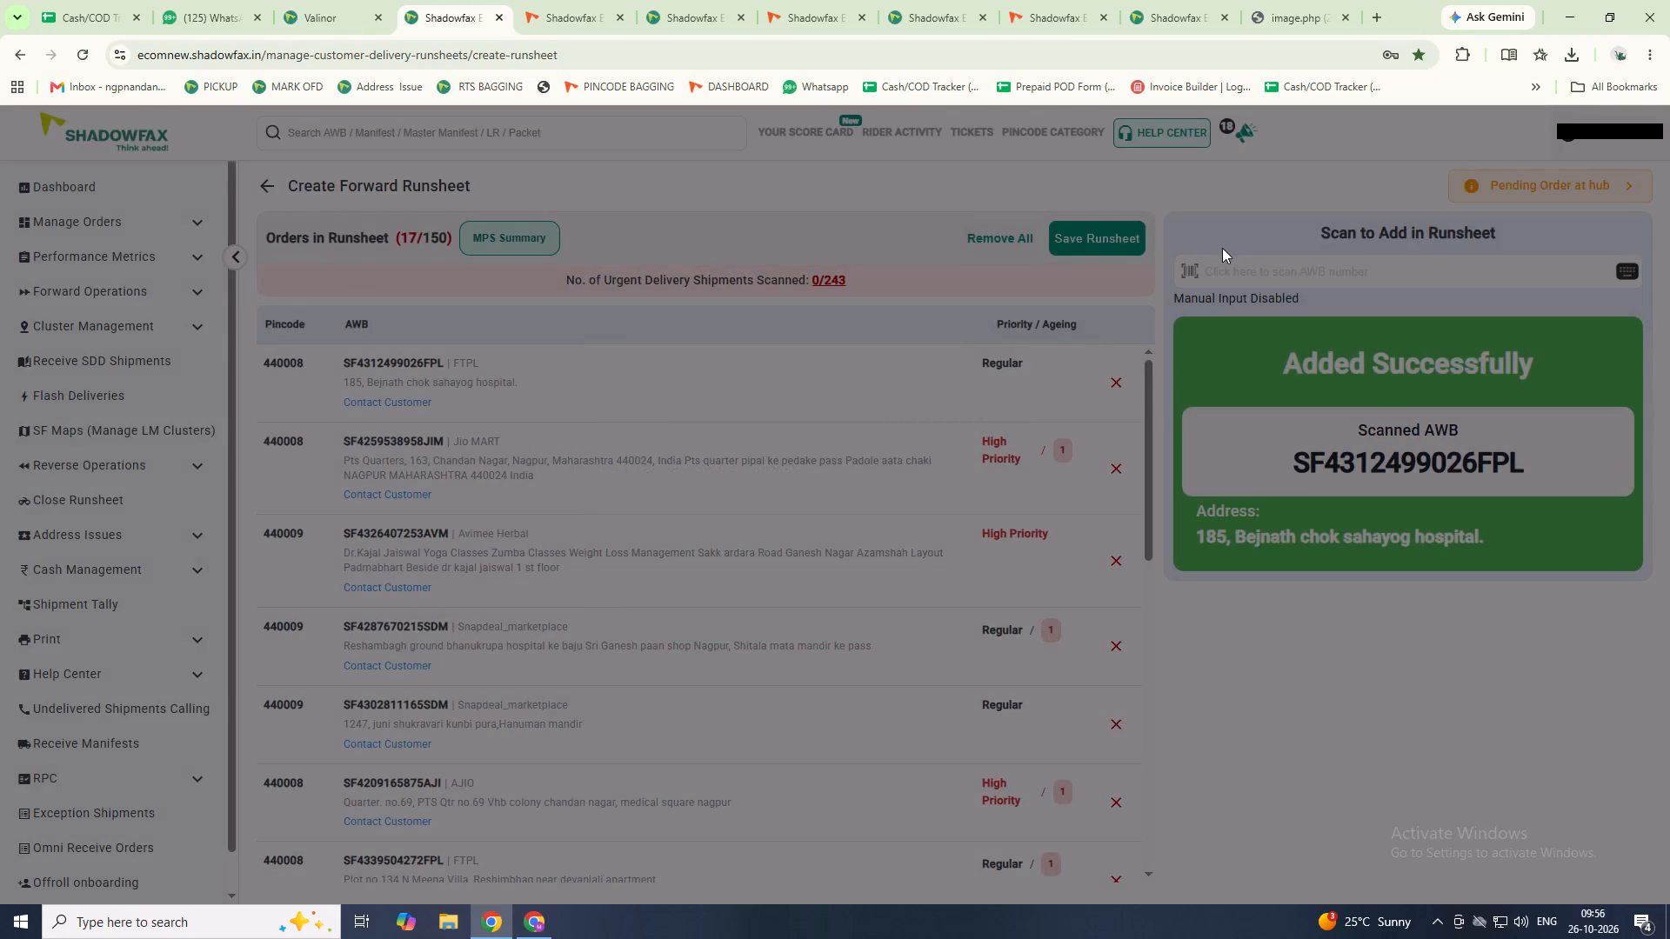
click(1219, 295)
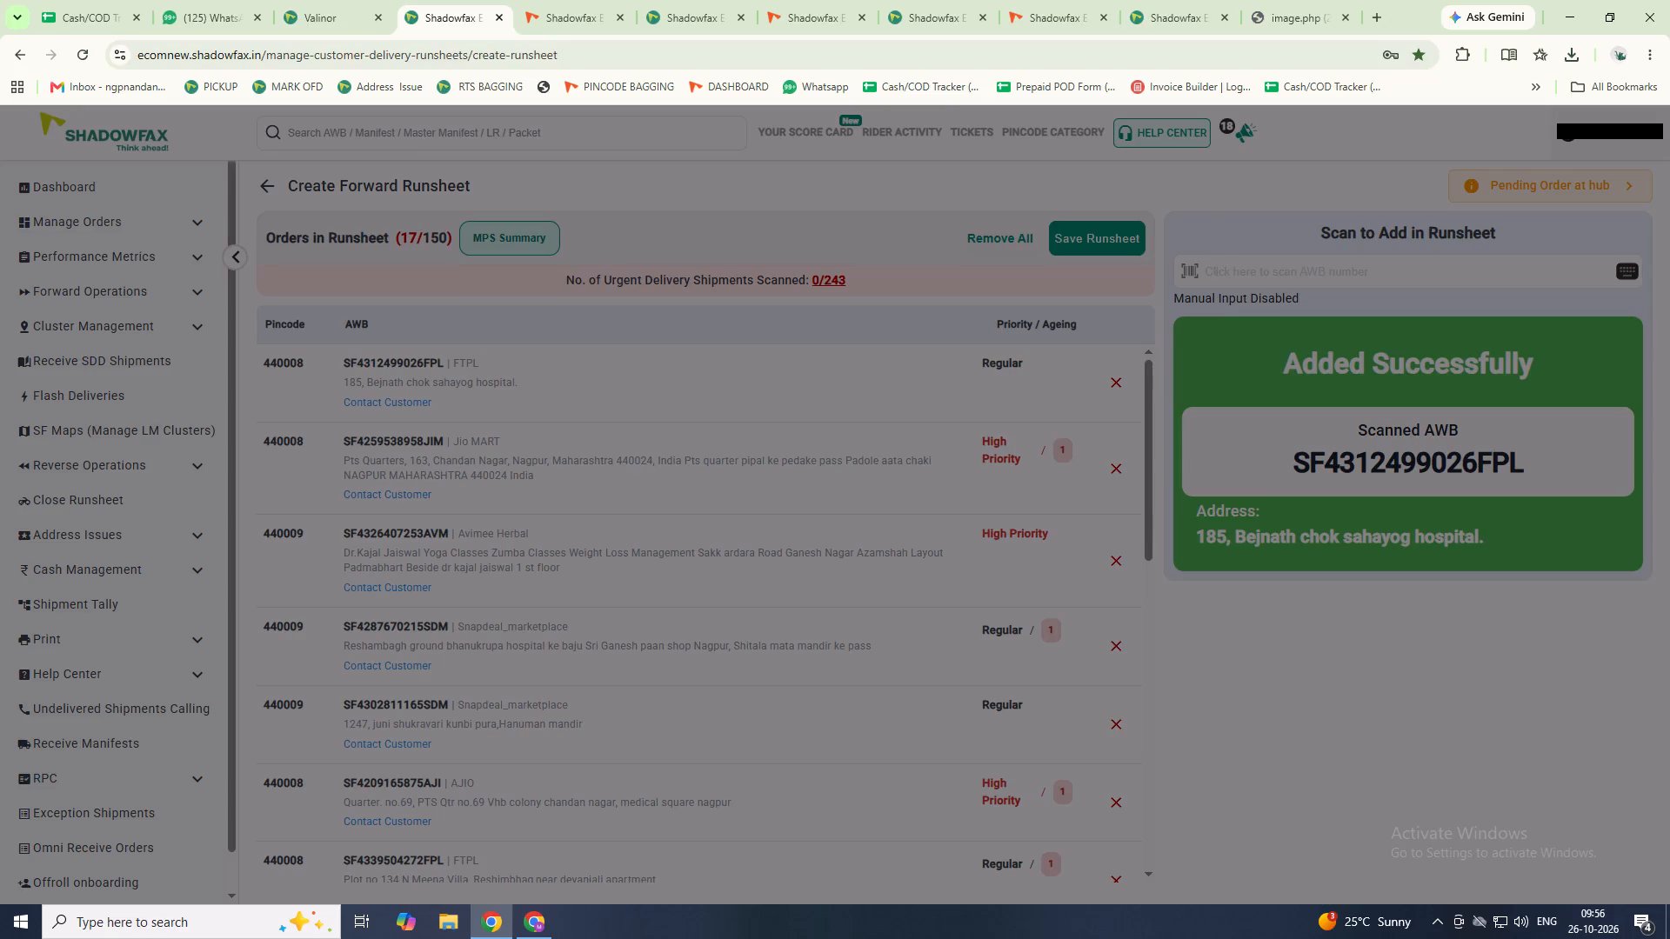
click(1219, 275)
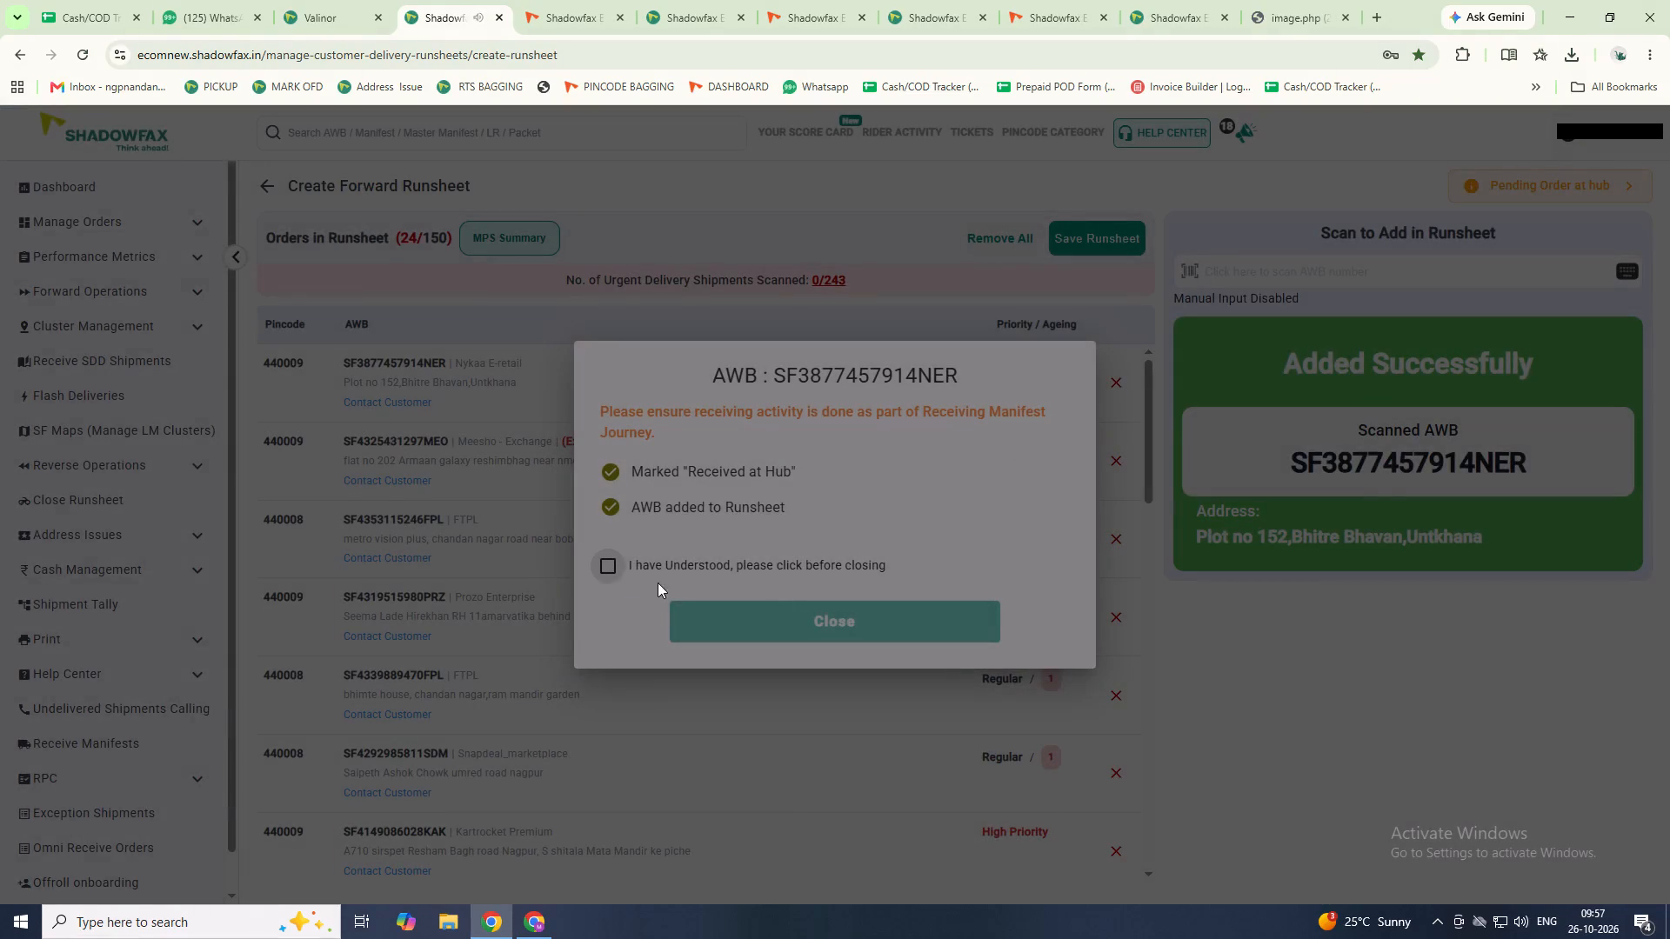
click(609, 563)
click(741, 610)
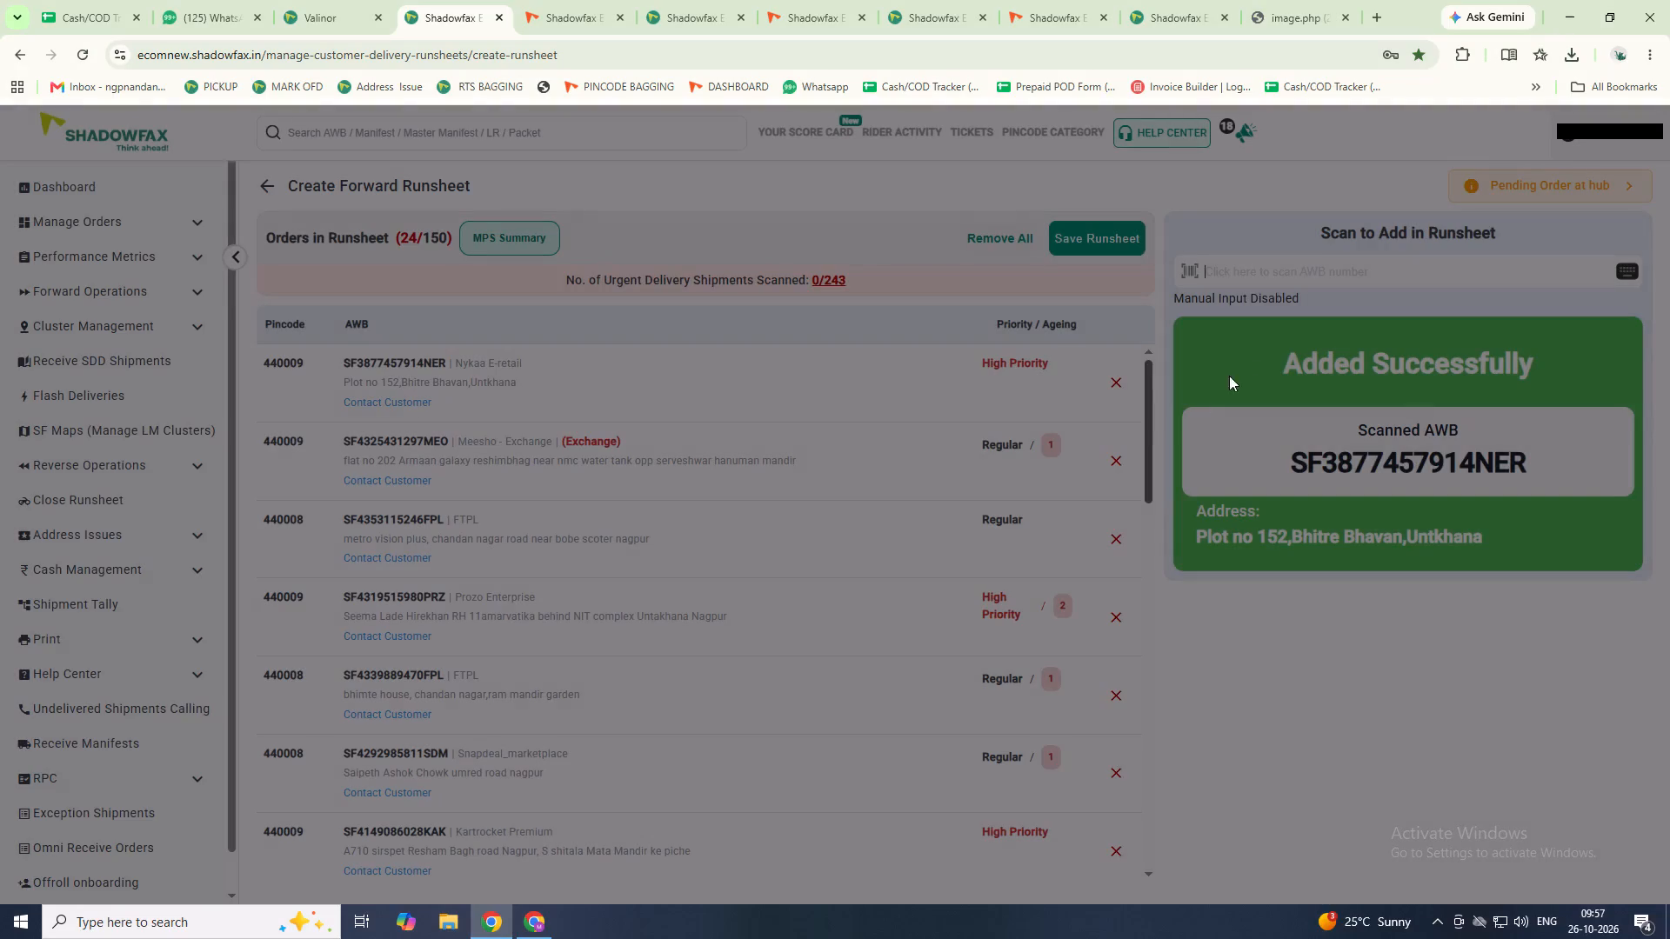
click(1267, 261)
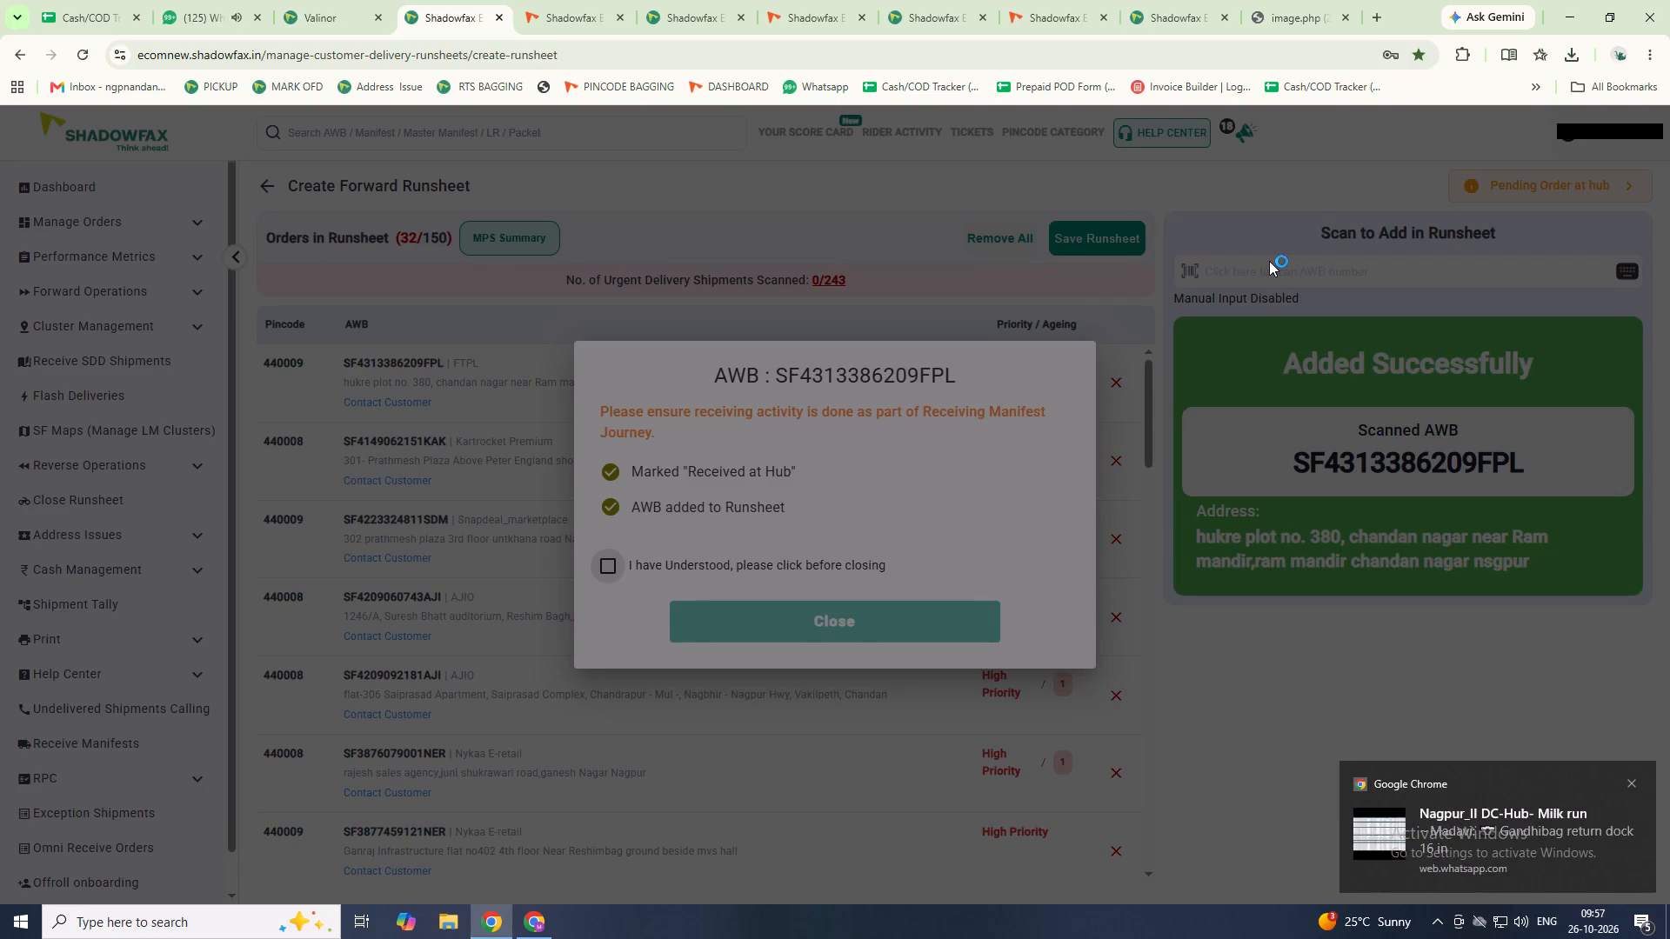
click(601, 563)
click(735, 622)
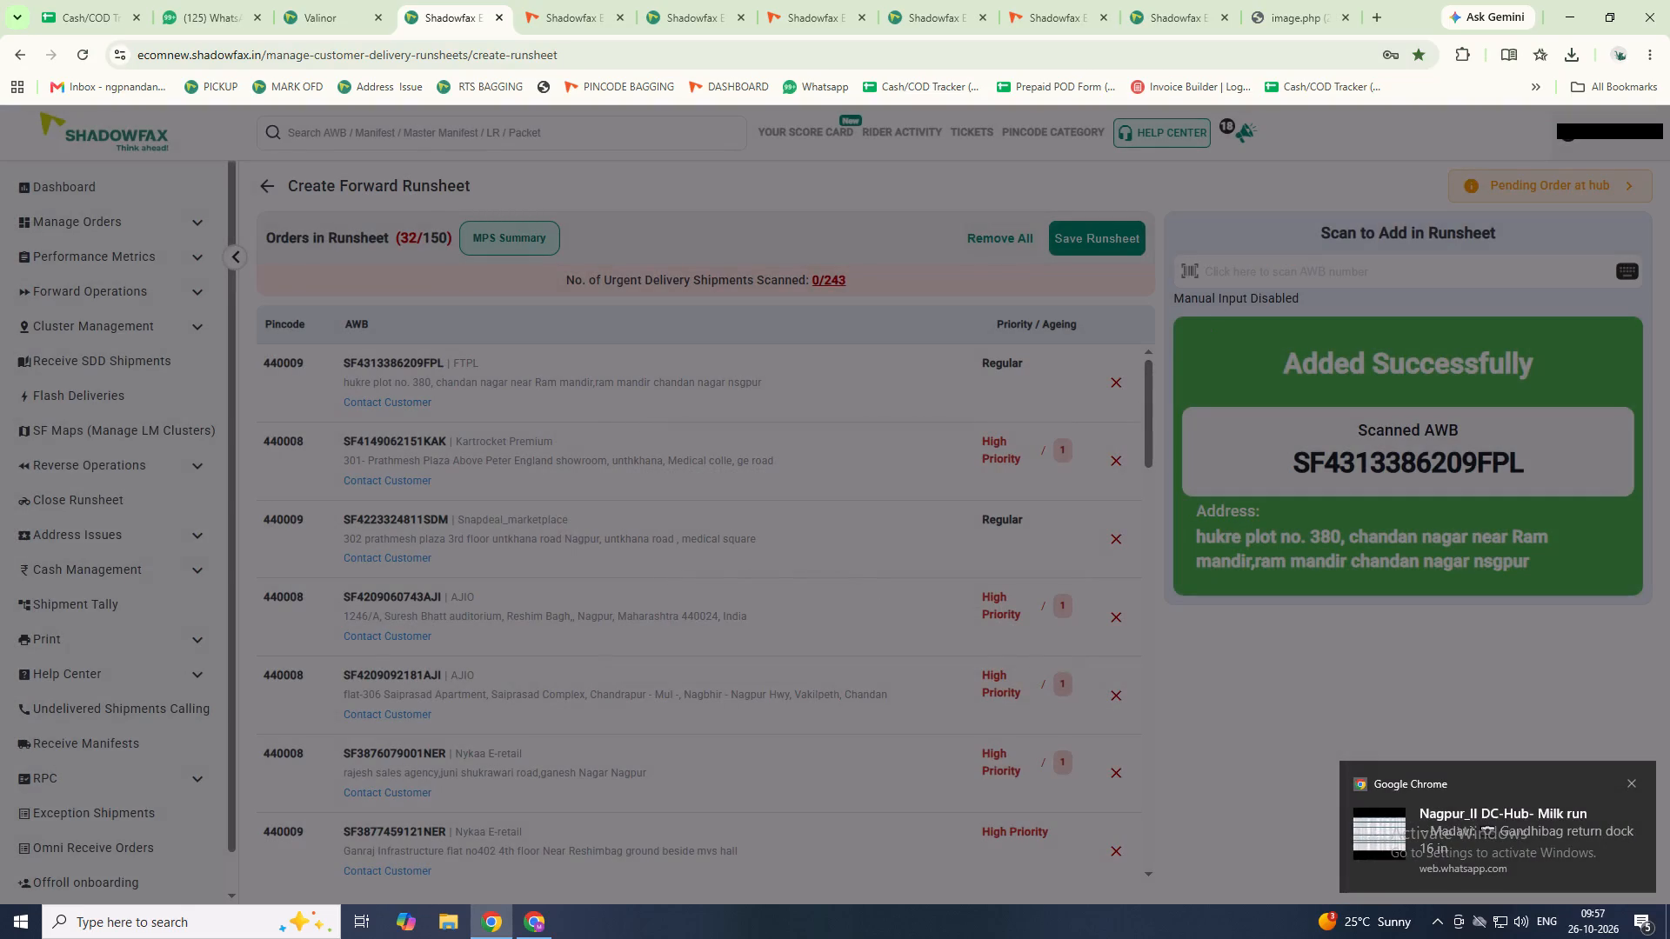
click(1226, 264)
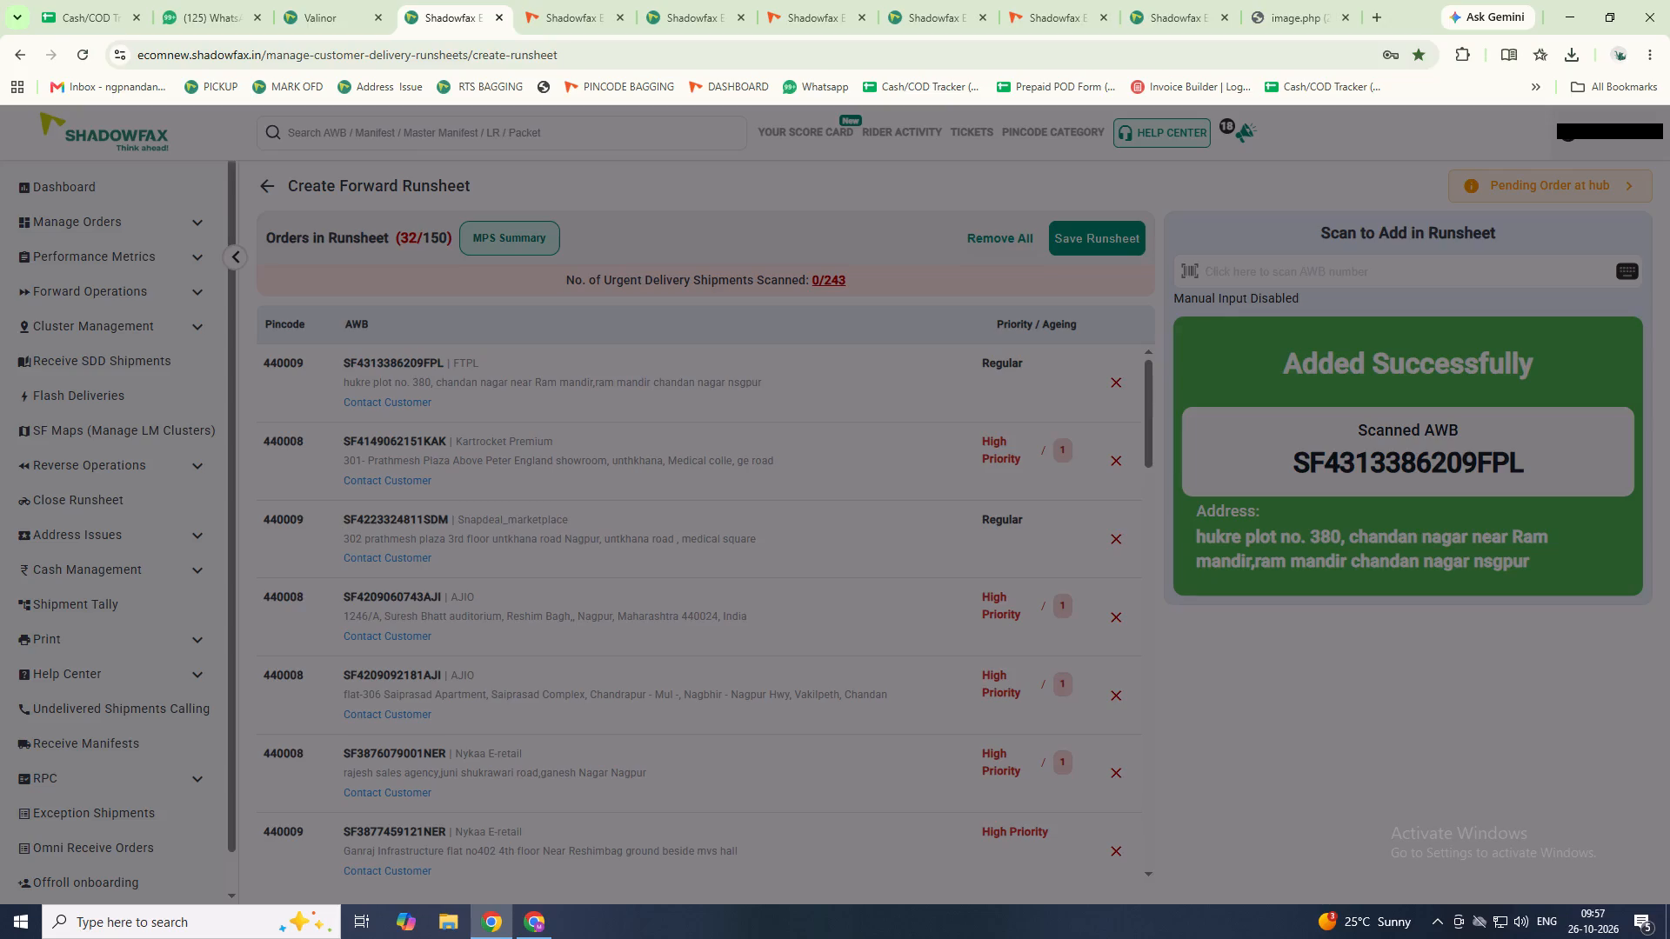
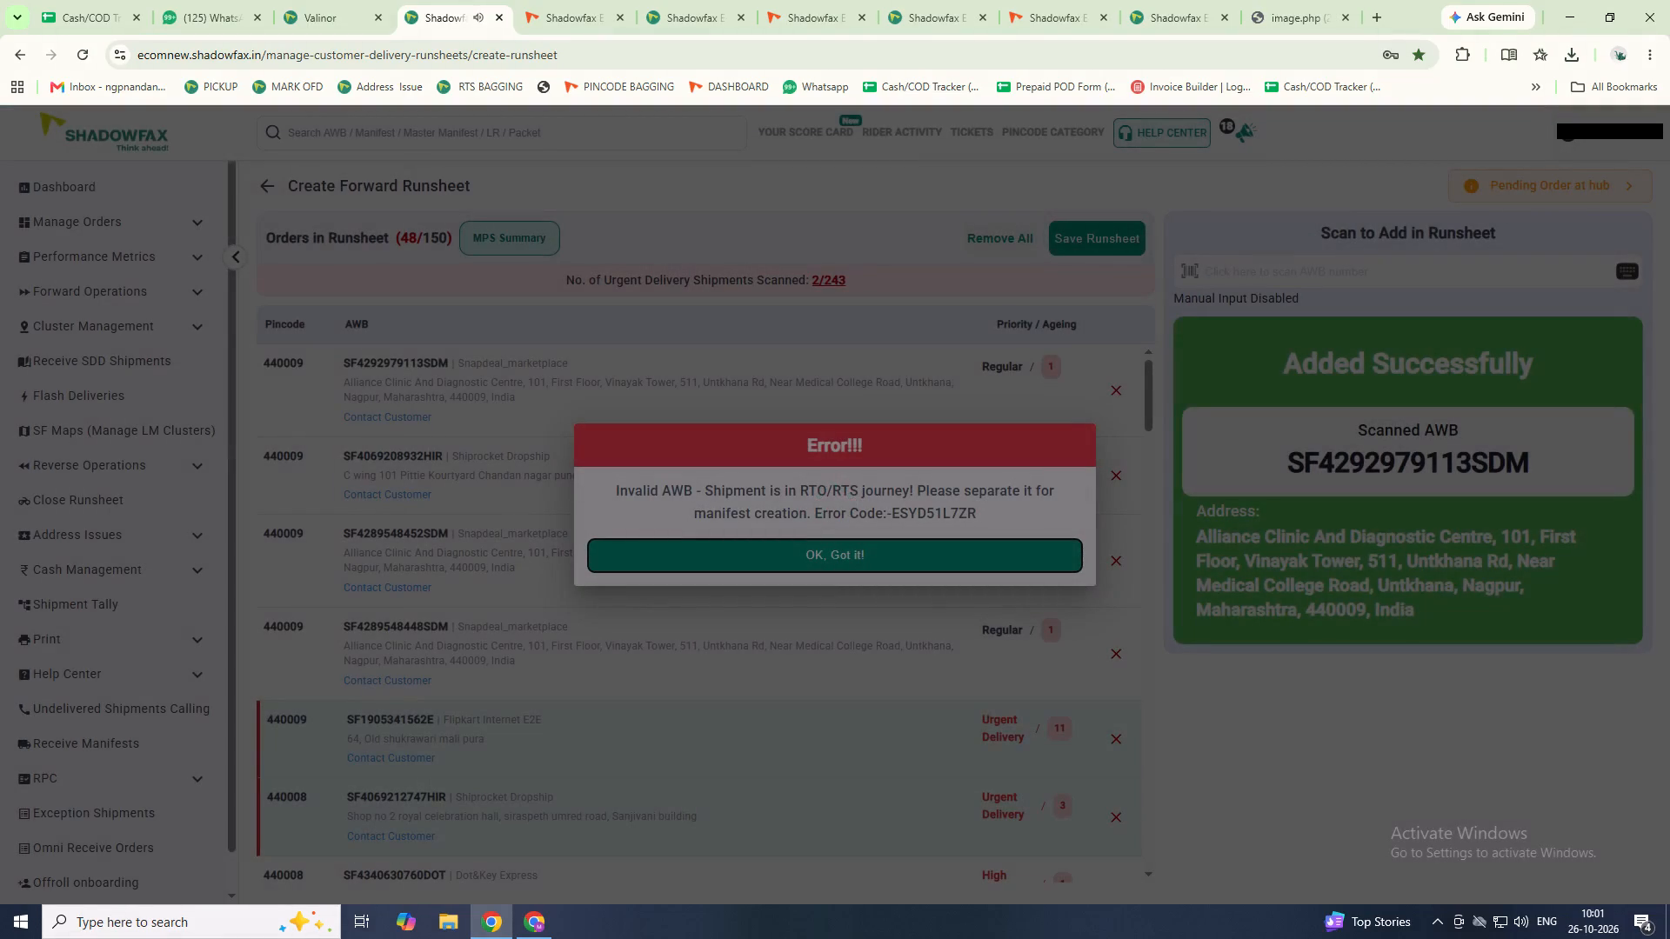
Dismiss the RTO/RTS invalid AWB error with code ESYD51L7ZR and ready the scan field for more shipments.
click(861, 543)
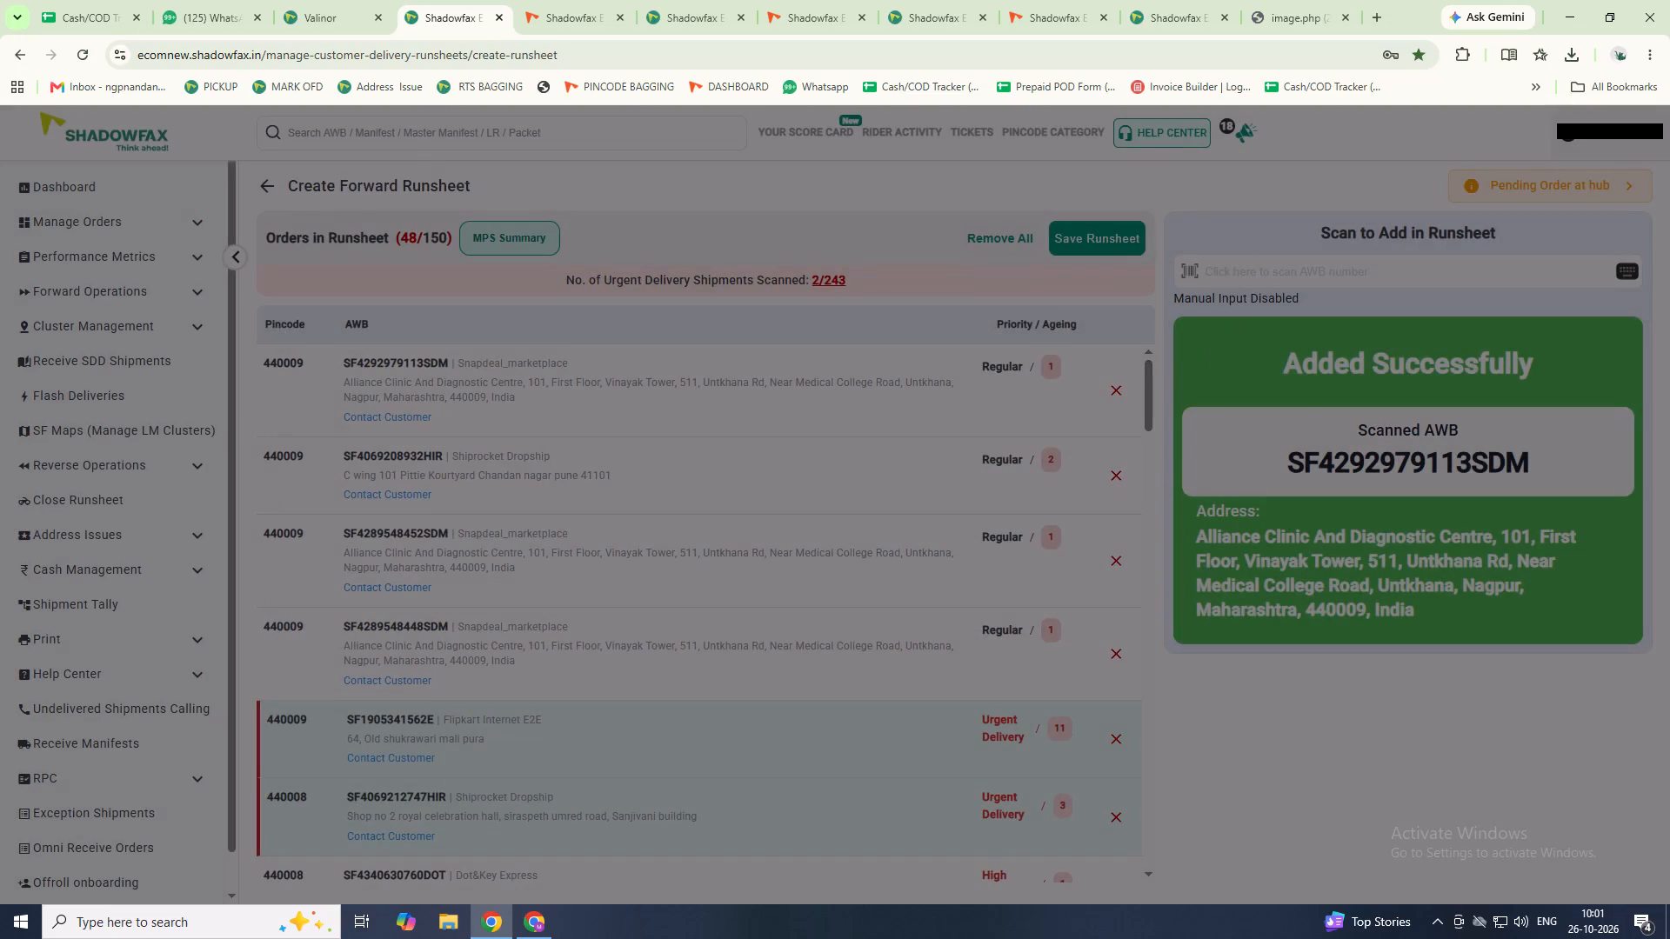
click(1233, 247)
click(1218, 276)
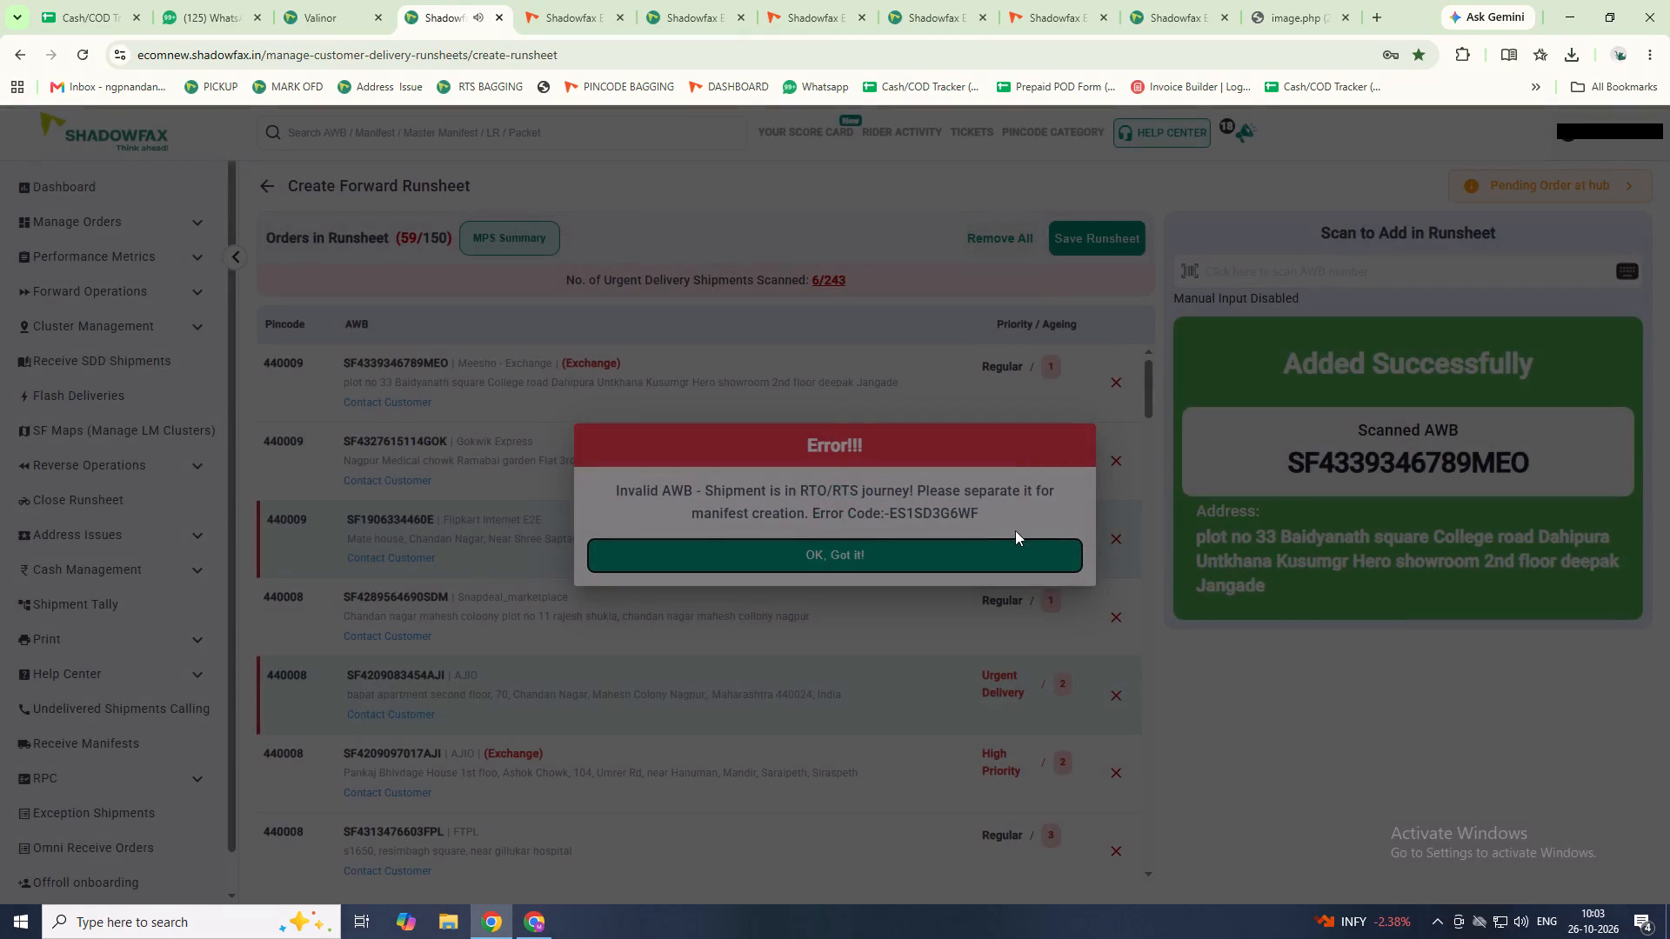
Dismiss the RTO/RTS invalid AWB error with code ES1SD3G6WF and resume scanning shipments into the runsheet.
click(990, 547)
click(1226, 263)
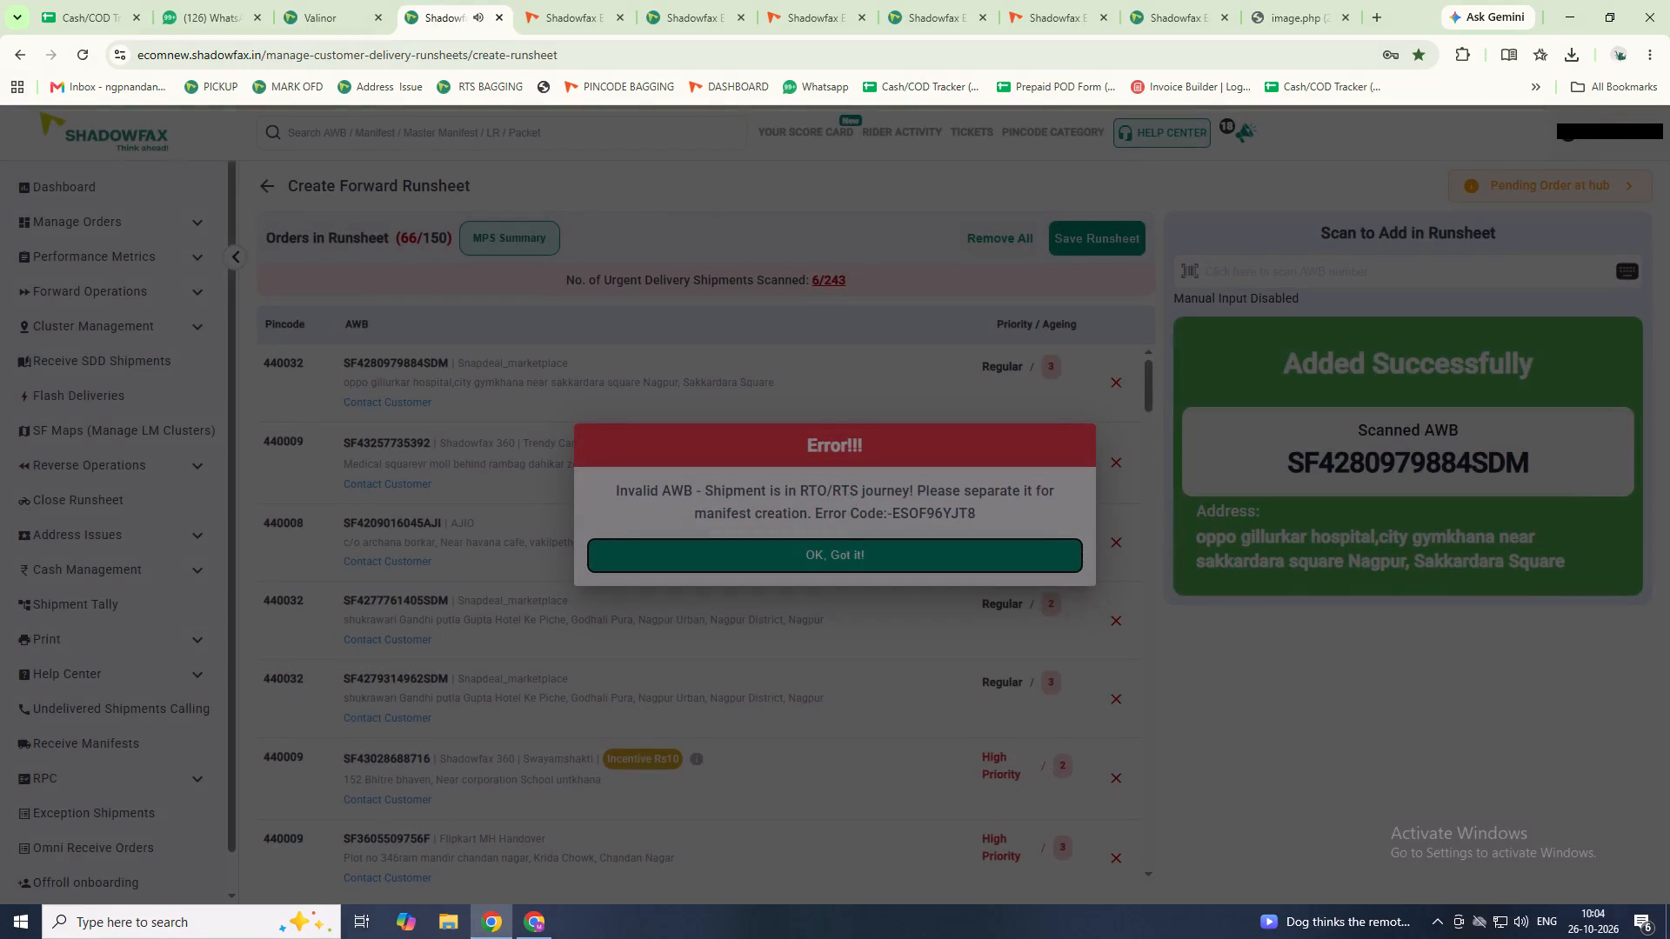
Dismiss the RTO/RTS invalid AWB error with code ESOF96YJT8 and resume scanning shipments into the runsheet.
click(924, 549)
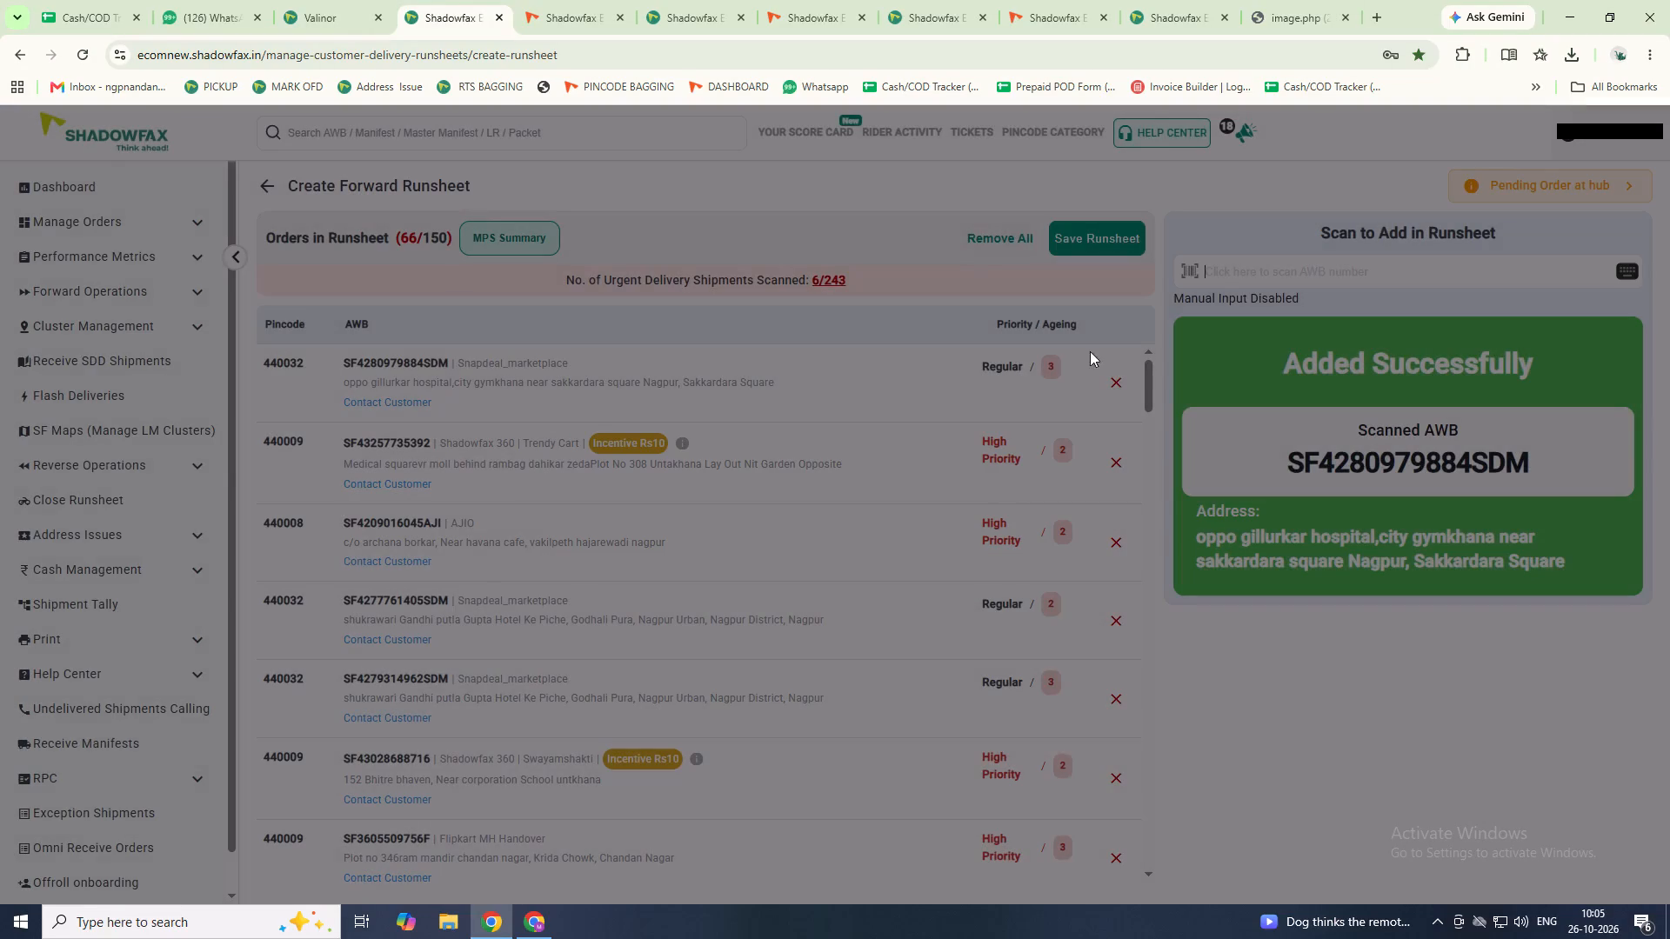
click(1210, 273)
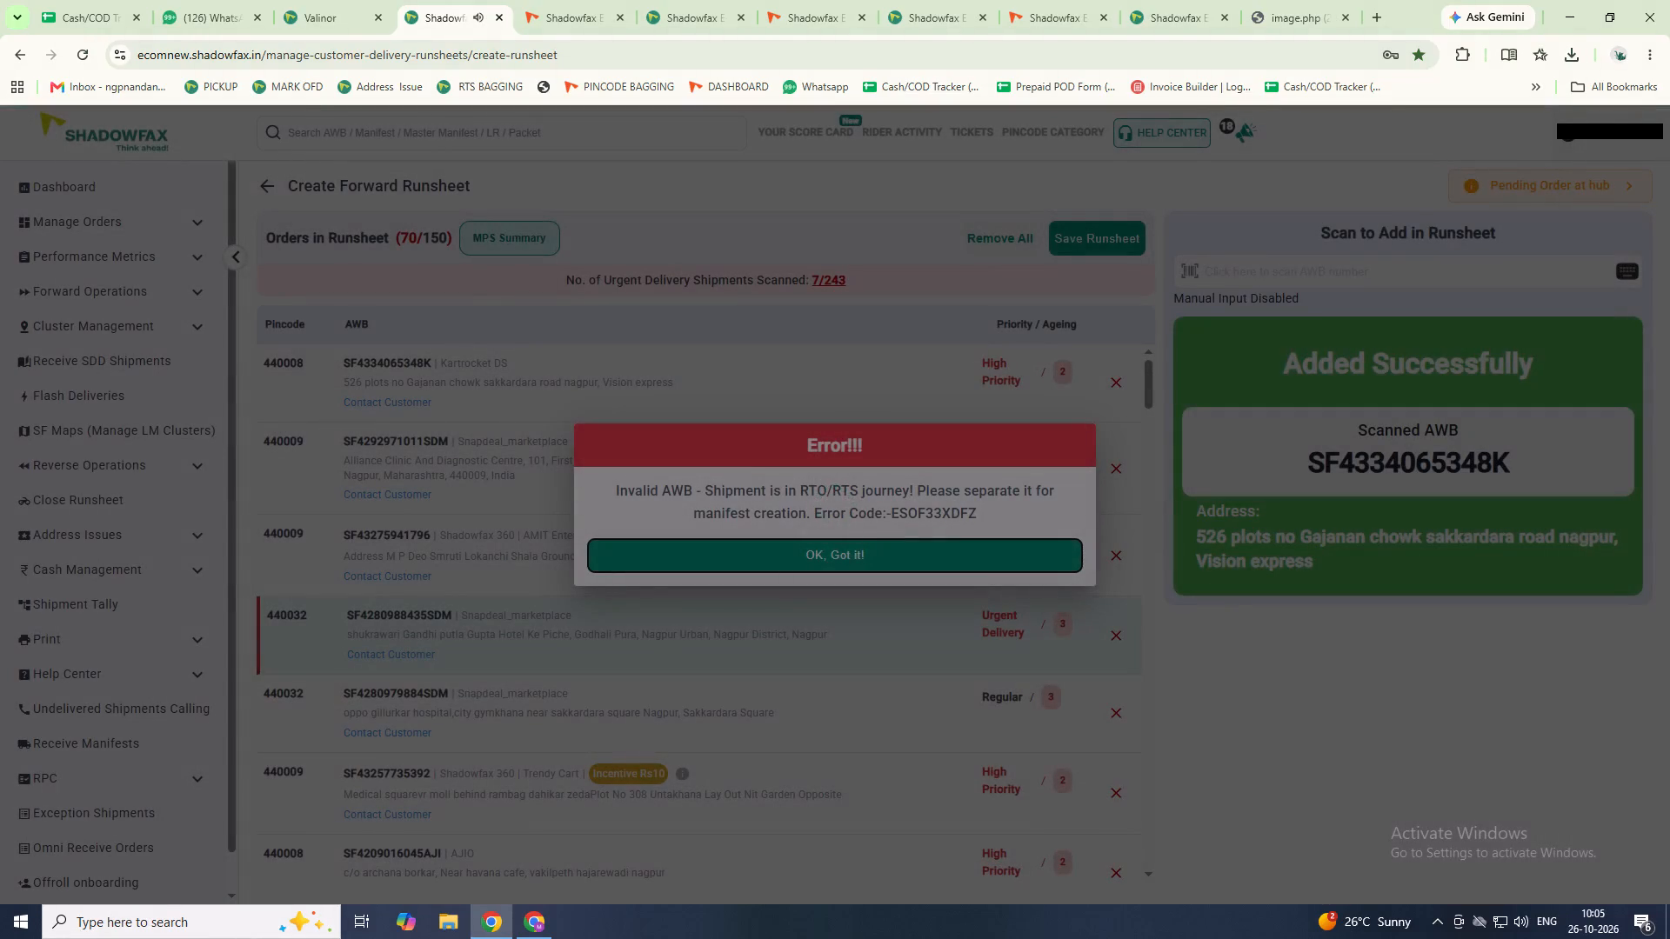
click(913, 552)
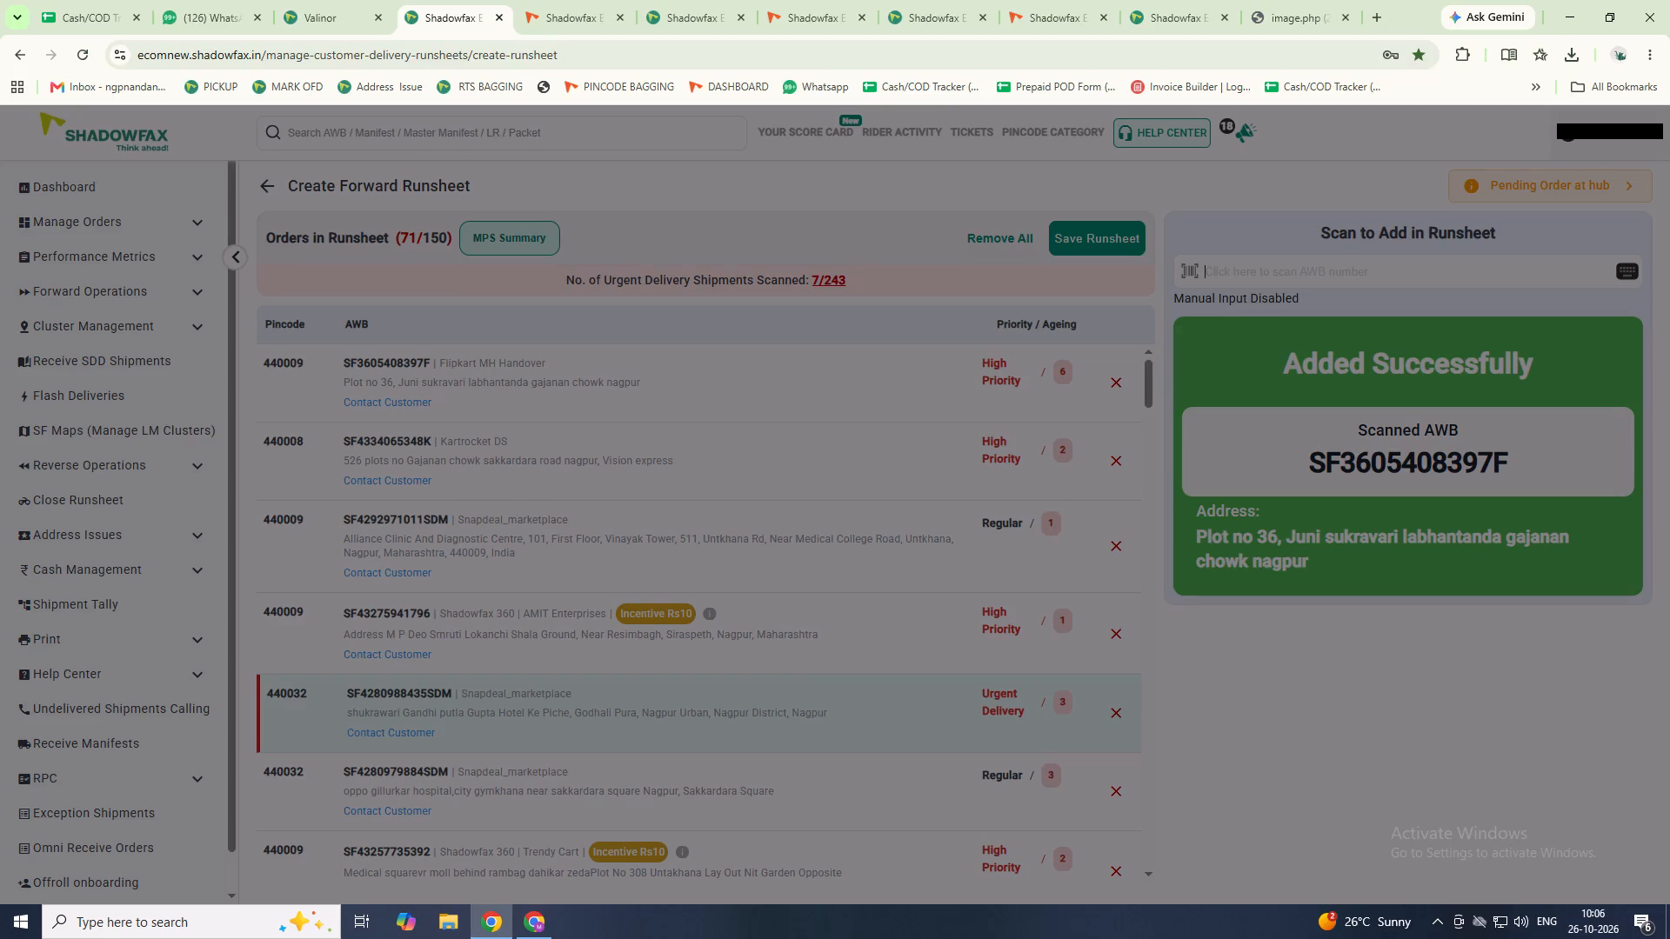
Save the forward runsheet with the scanned shipments.
click(1119, 234)
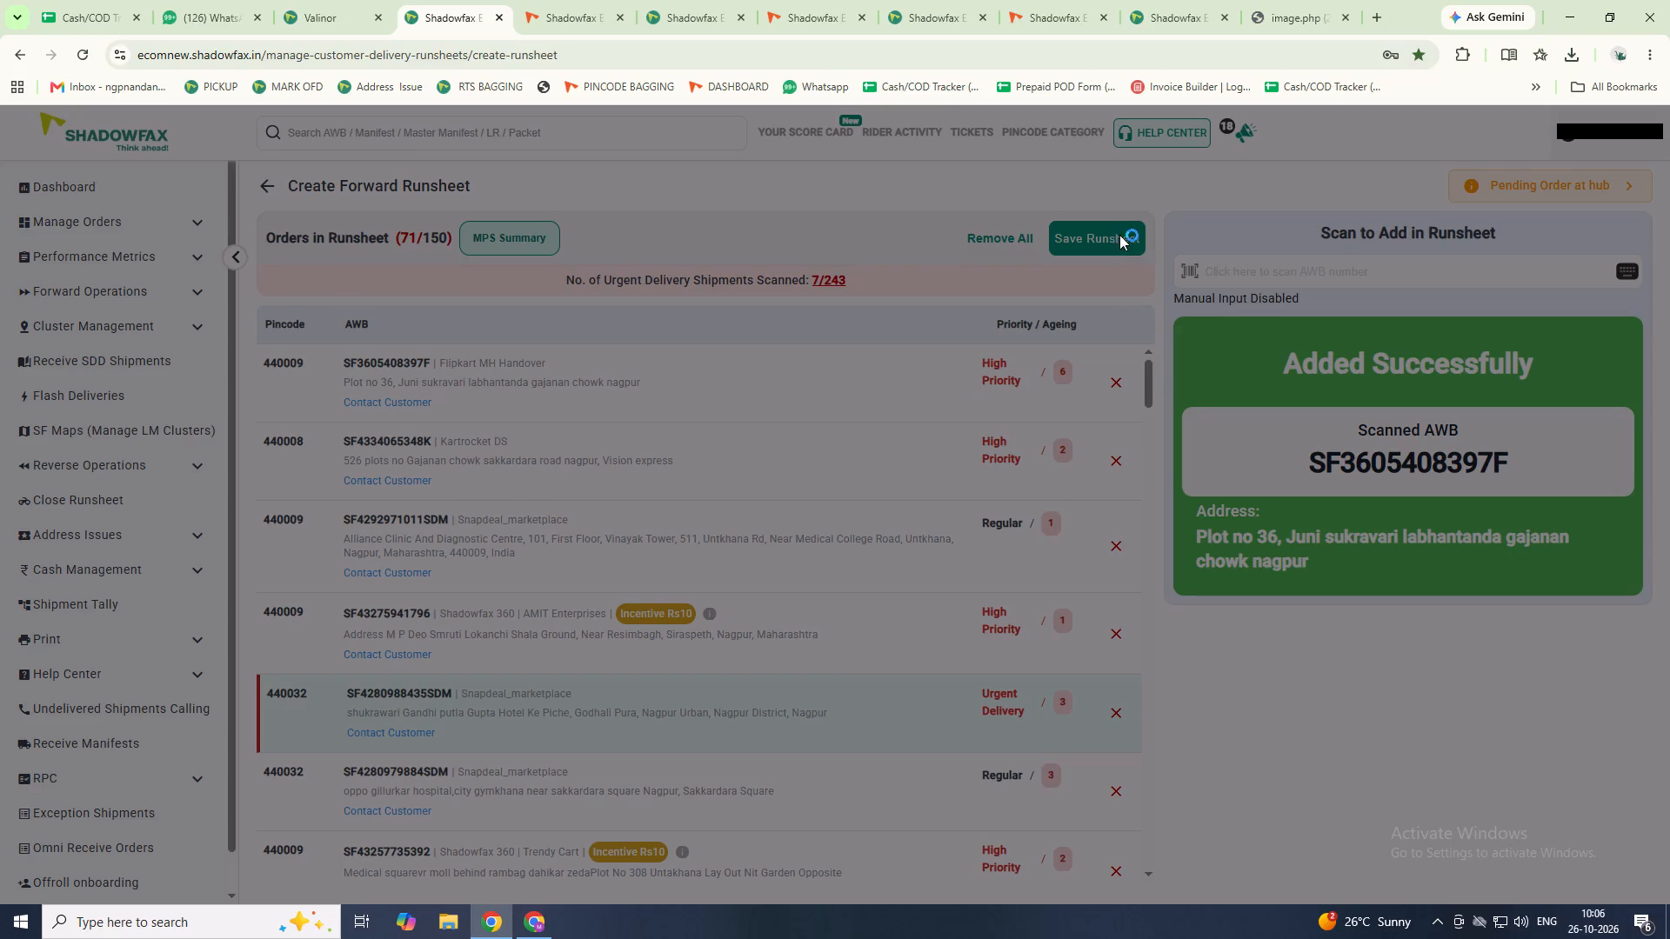
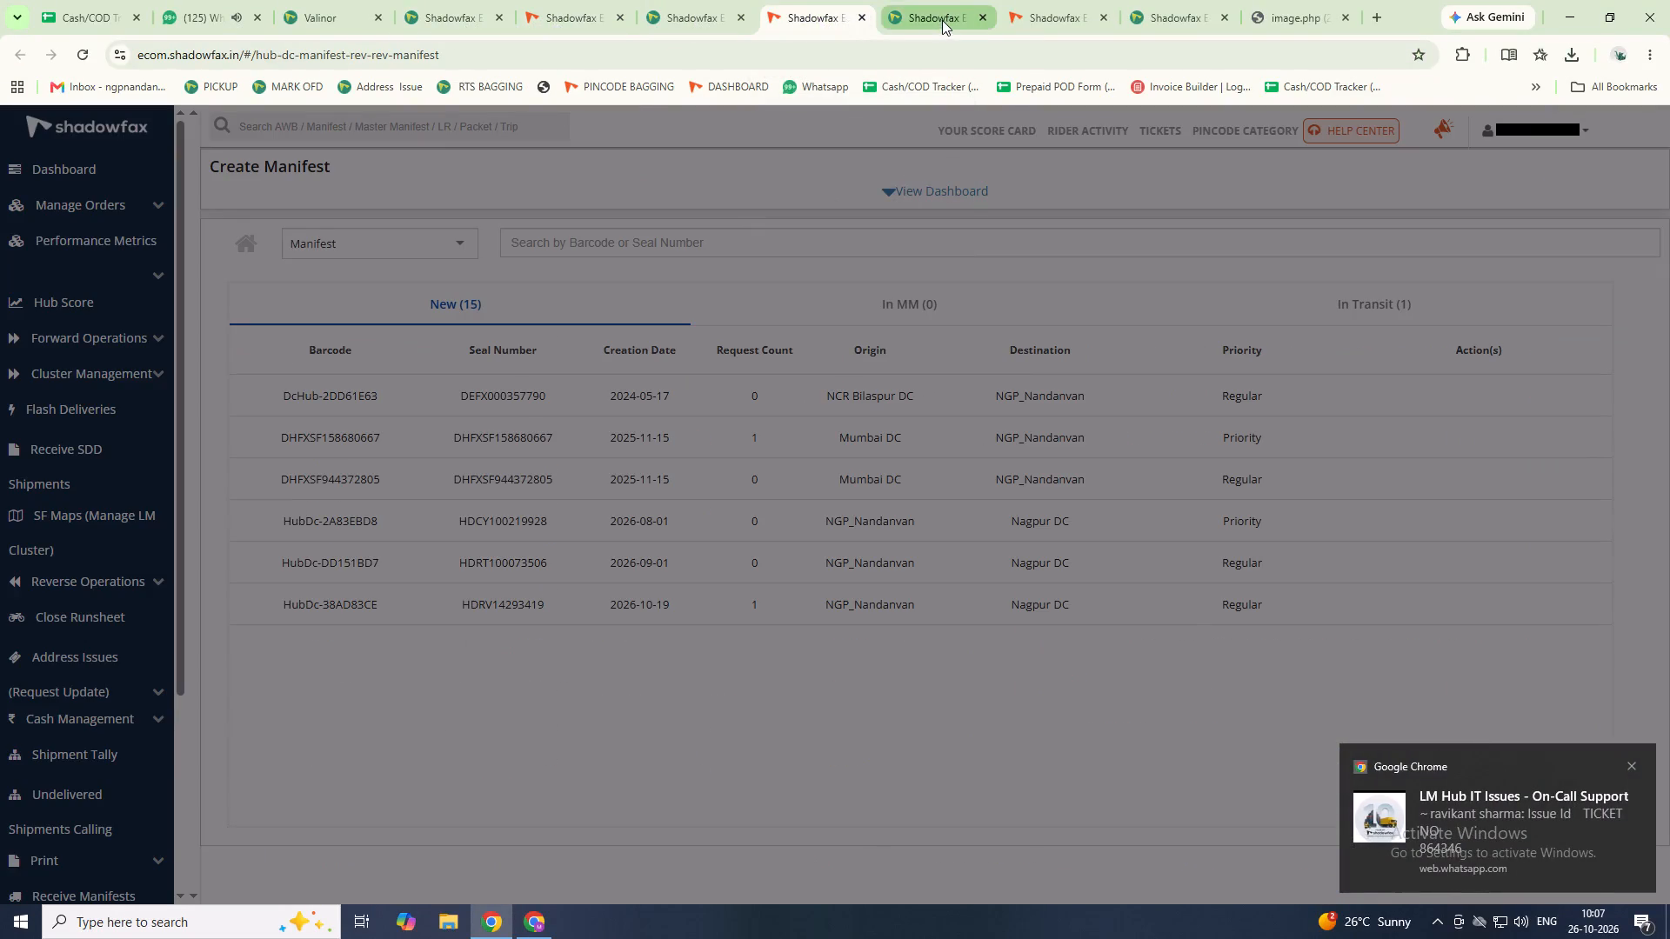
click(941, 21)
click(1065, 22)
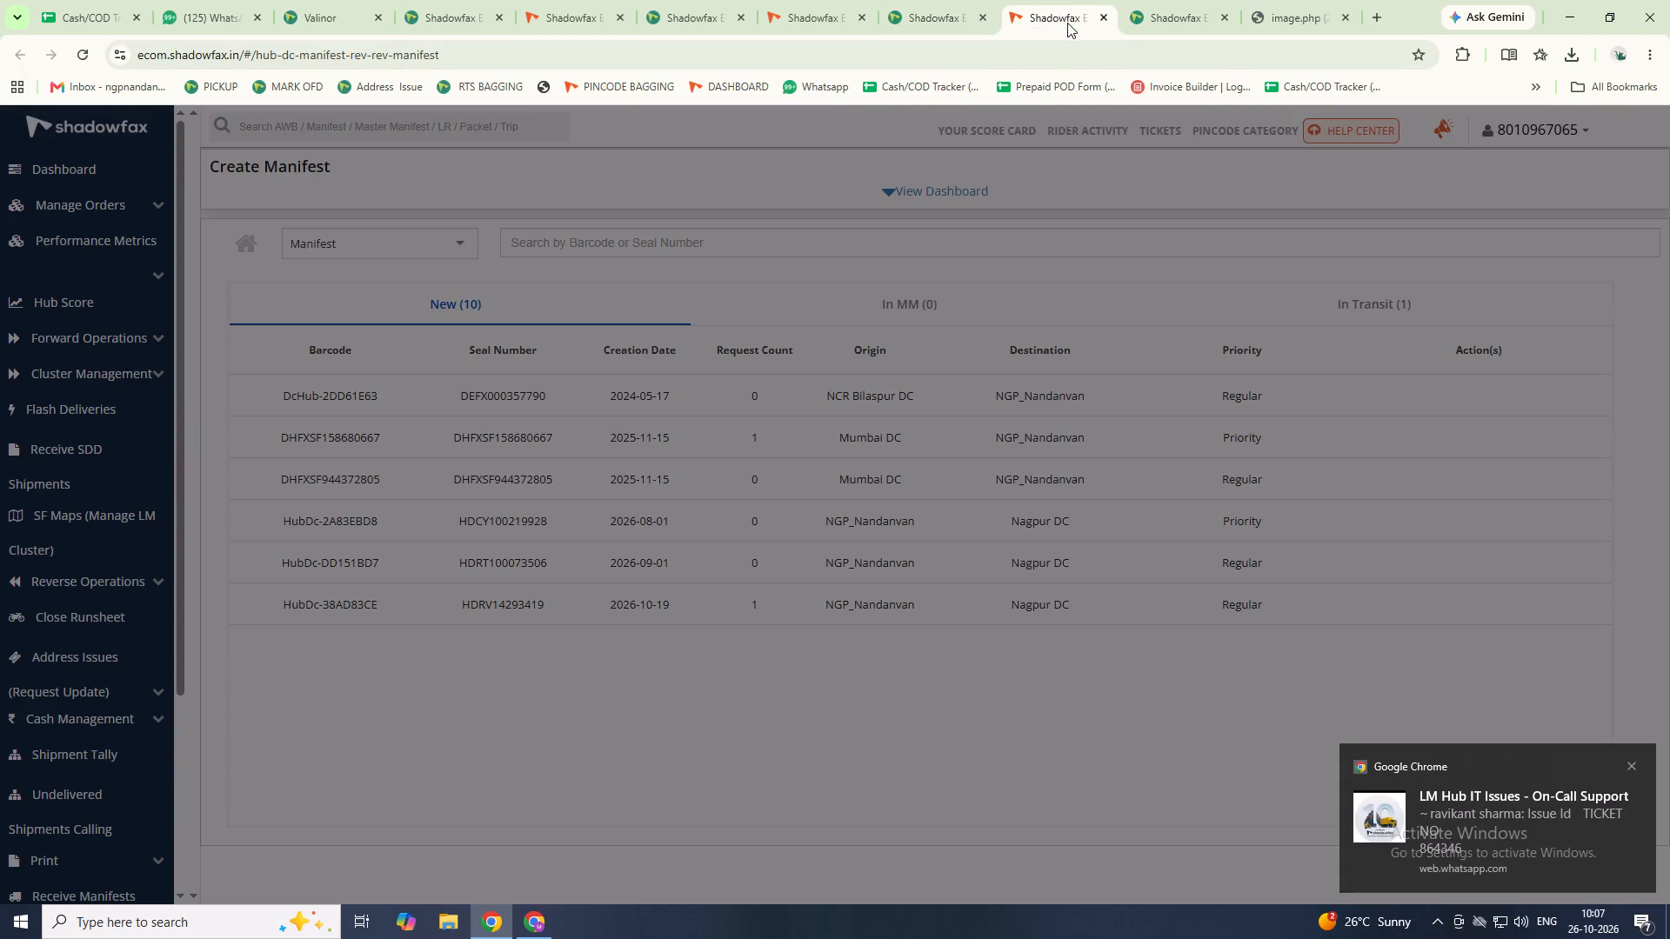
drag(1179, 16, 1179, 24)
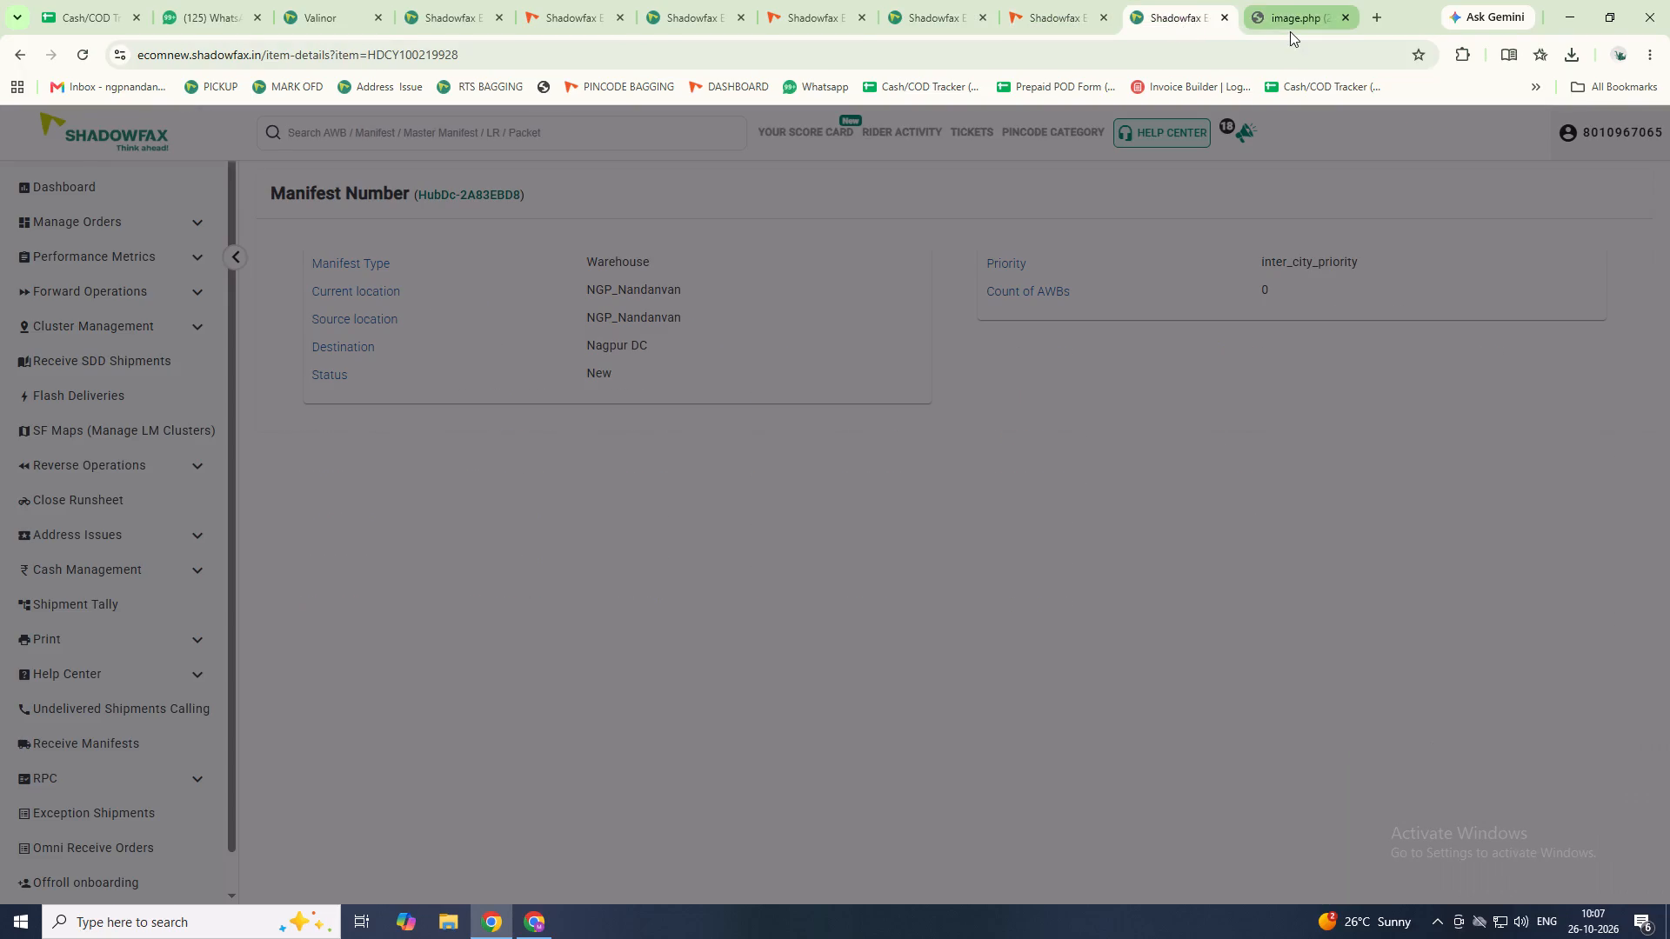
Return to the forward runsheet and confirm saving it without adding the listed urgent delivery shipments.
click(458, 20)
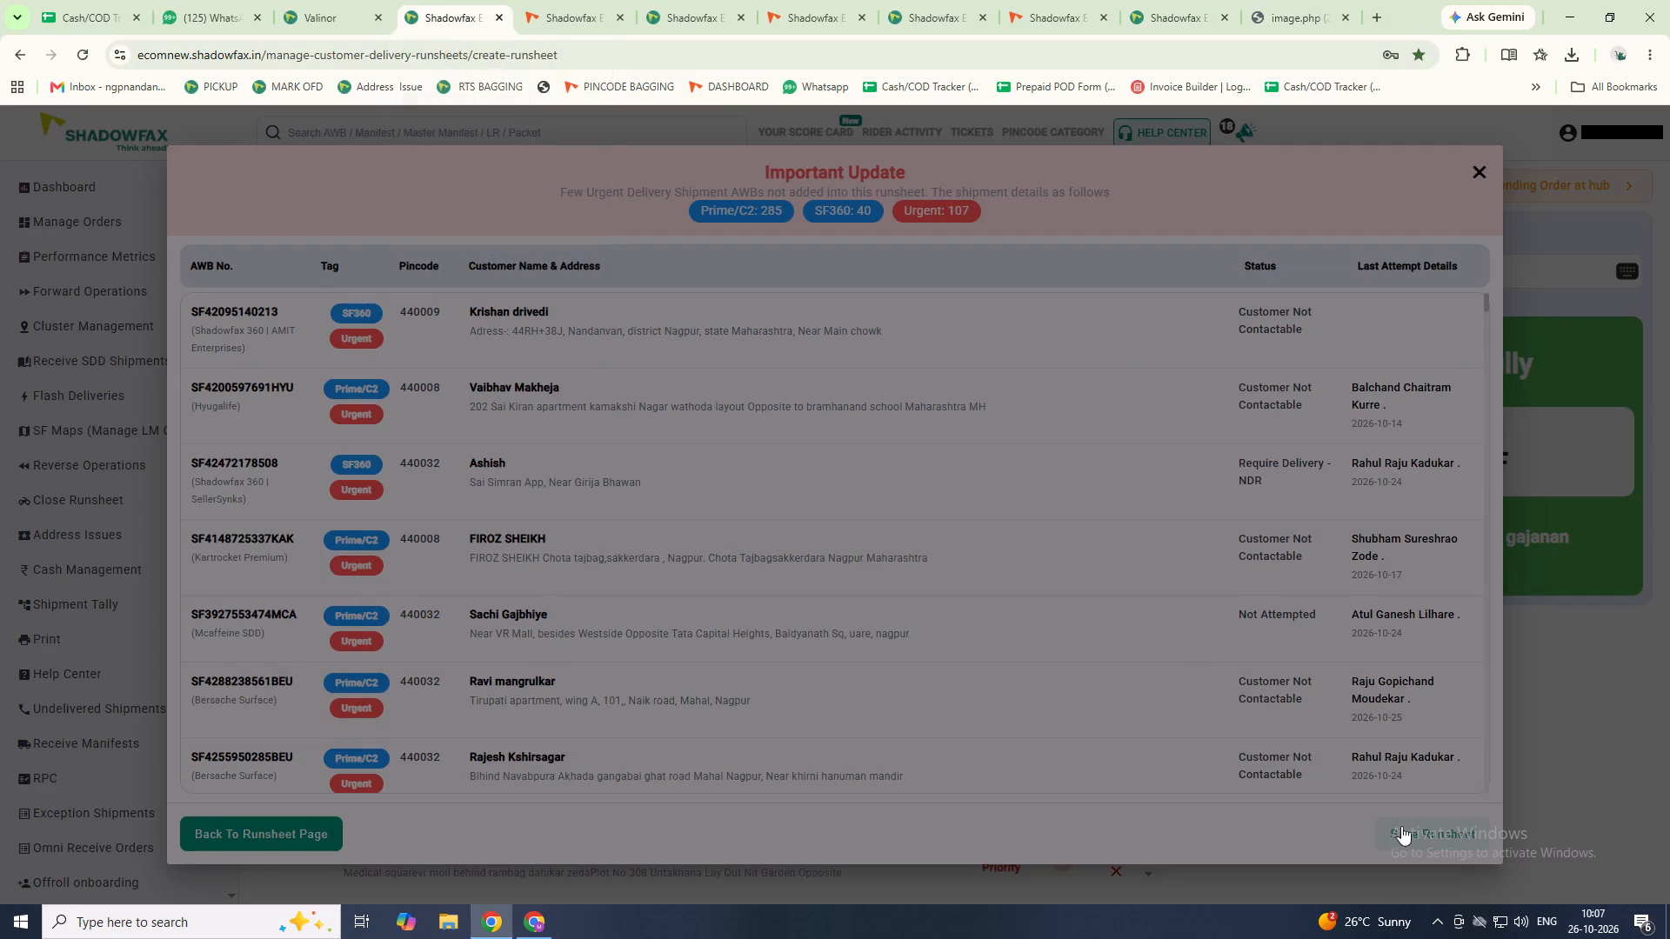
click(1409, 833)
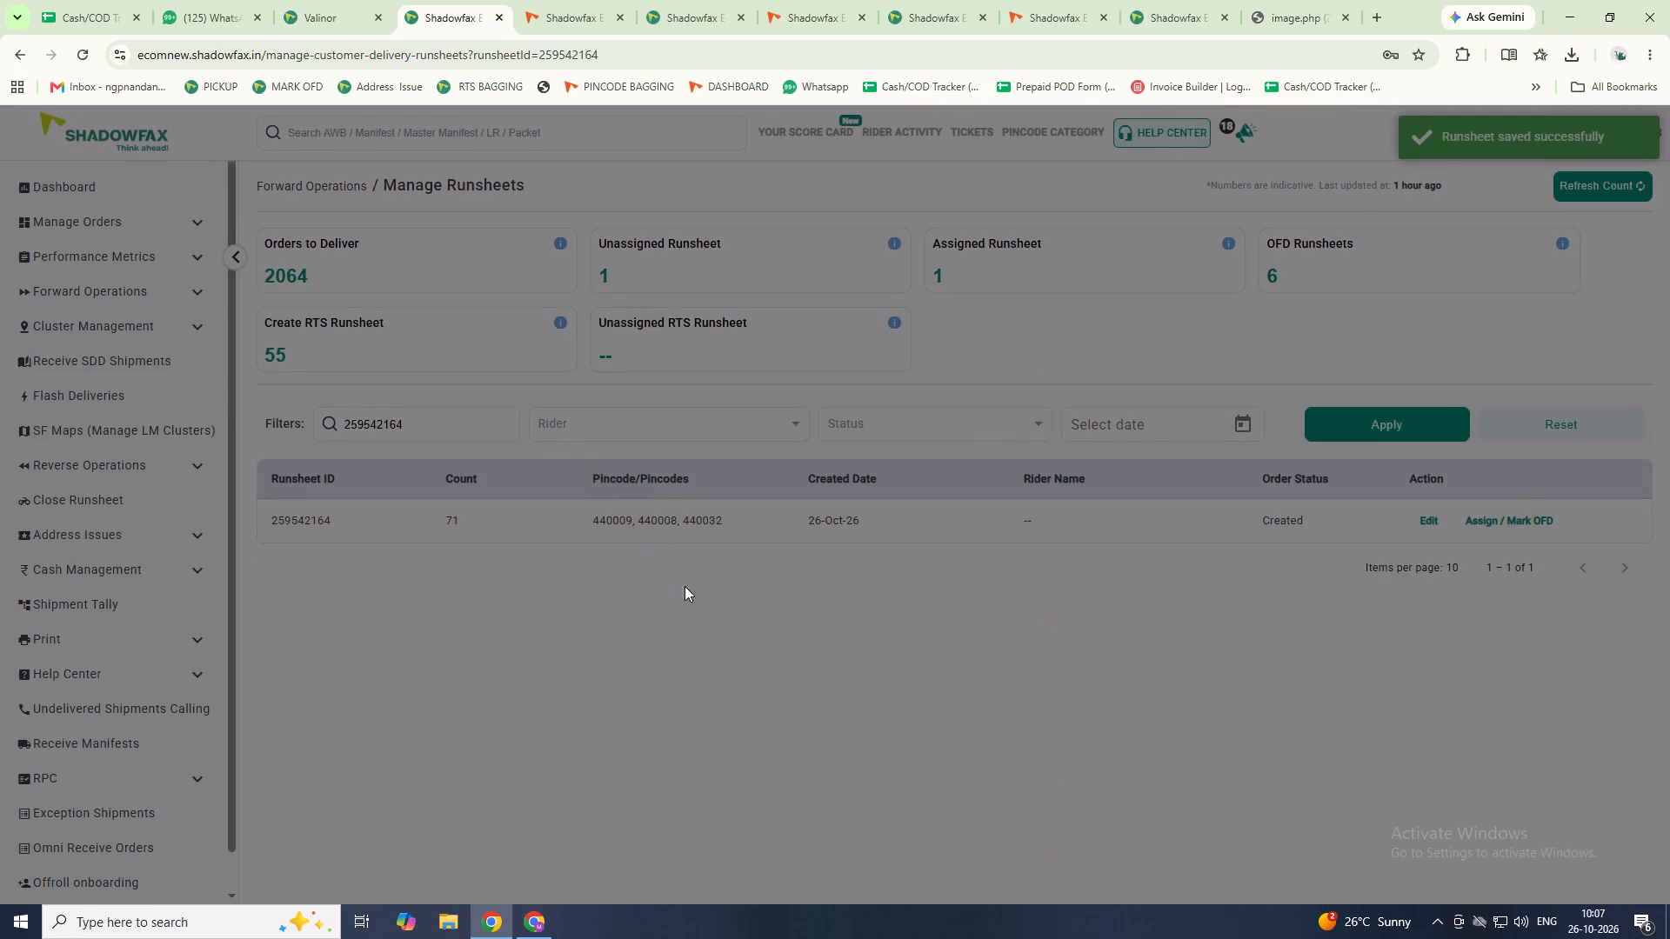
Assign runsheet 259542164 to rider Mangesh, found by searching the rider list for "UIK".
click(1512, 513)
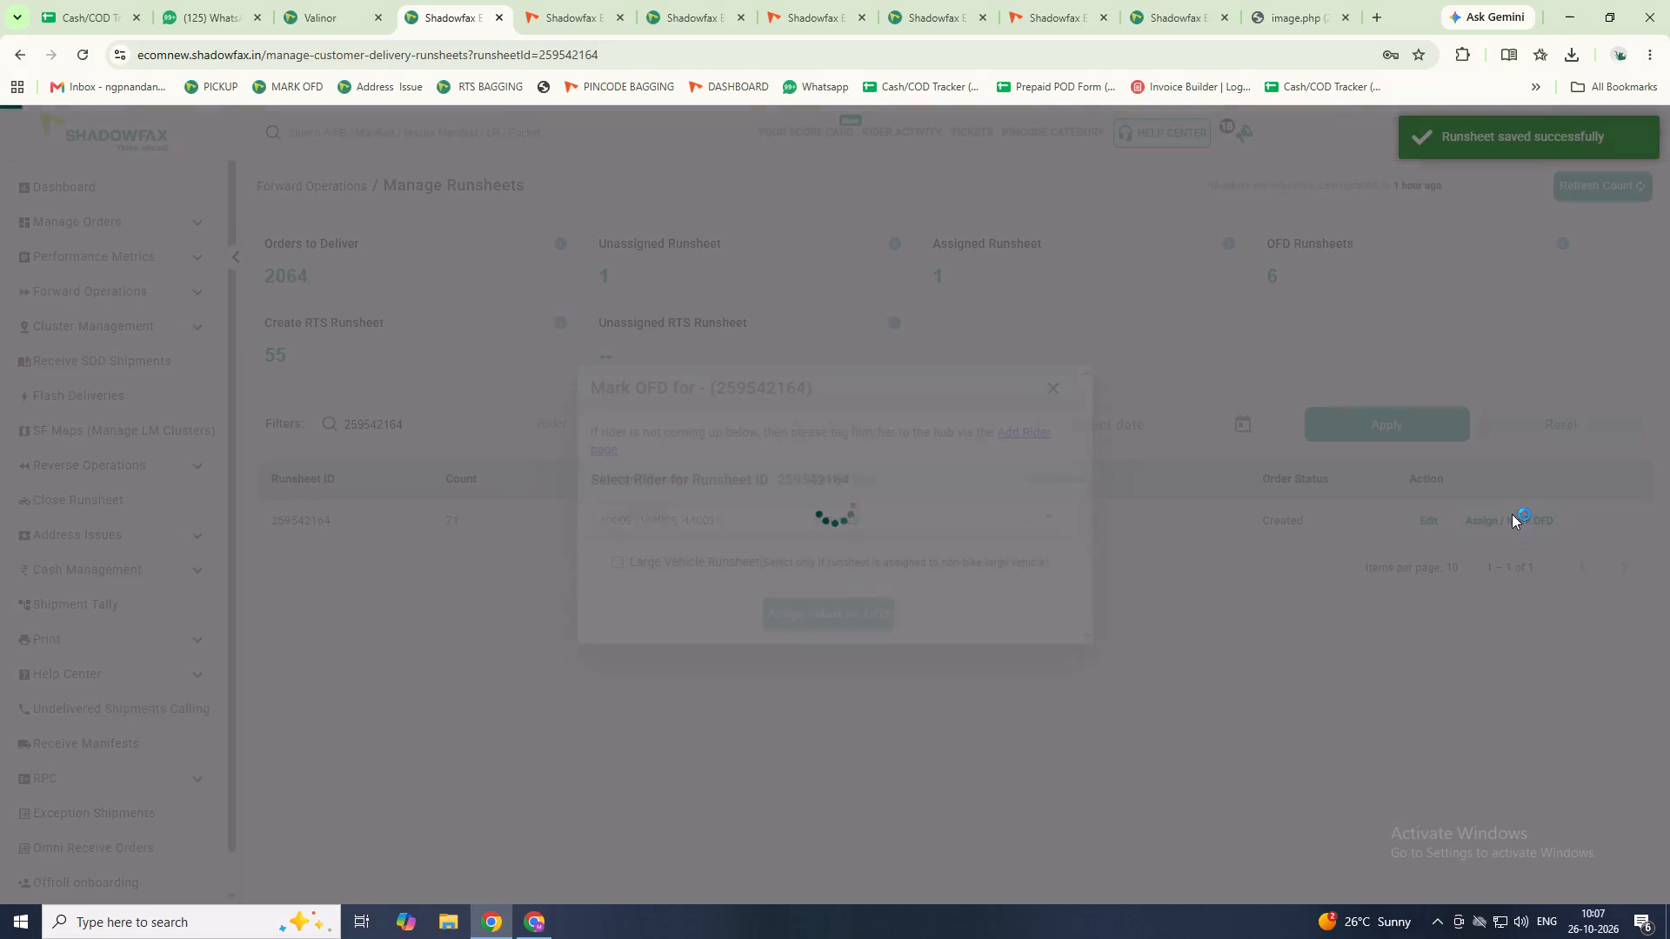
click(953, 517)
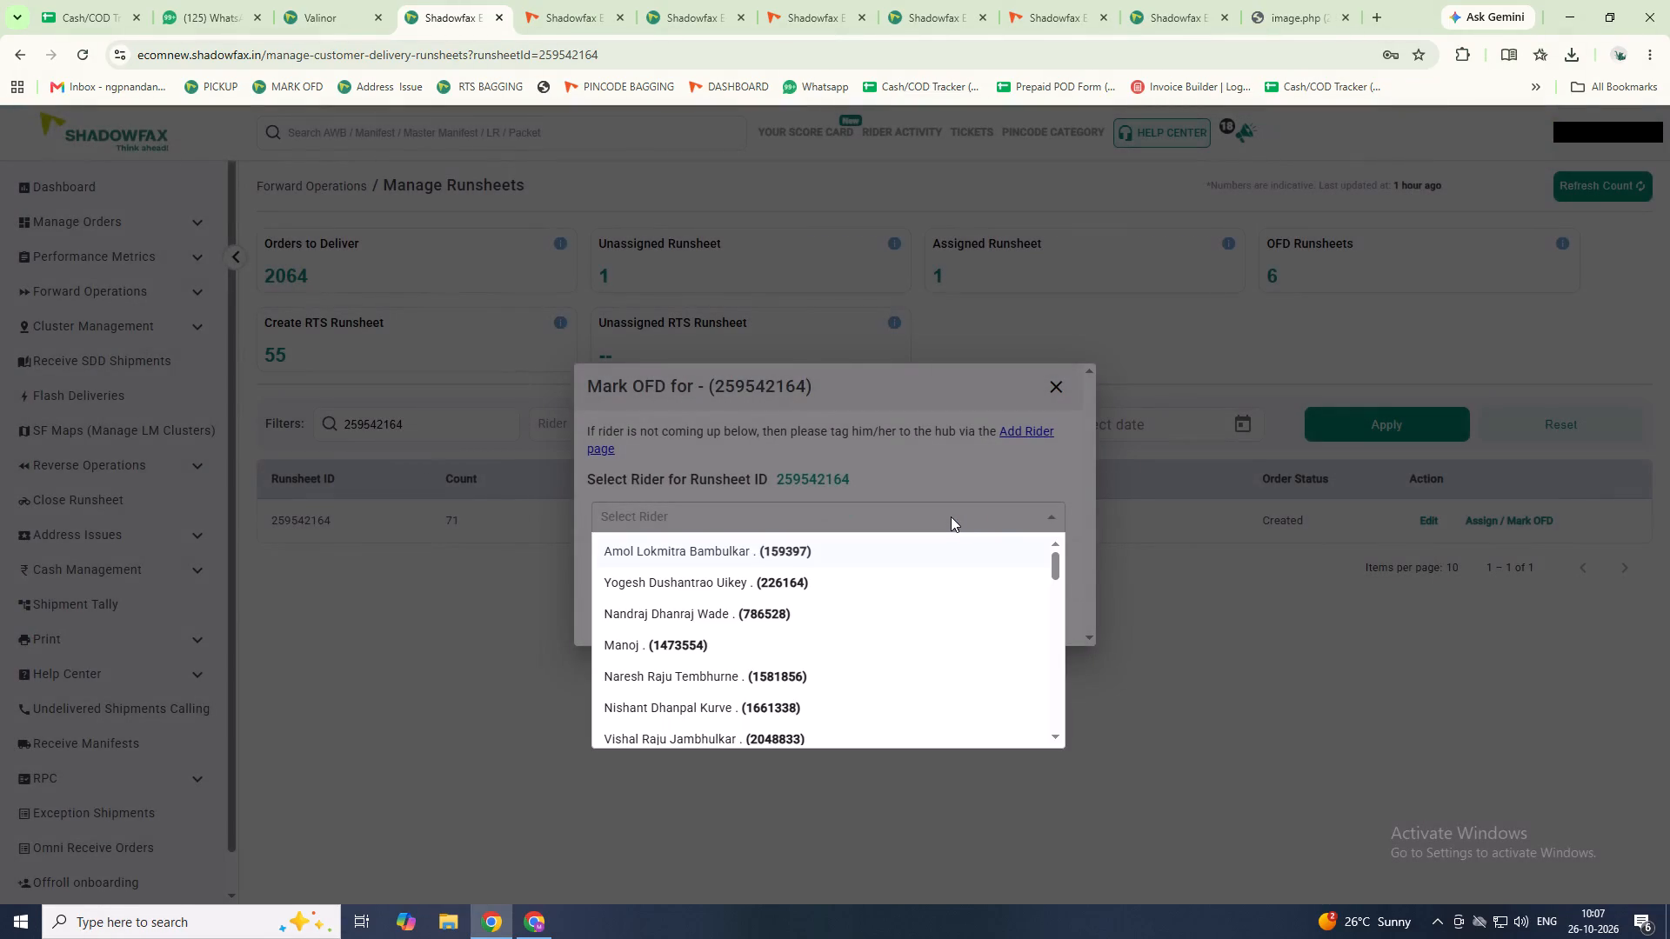
text(UIK)
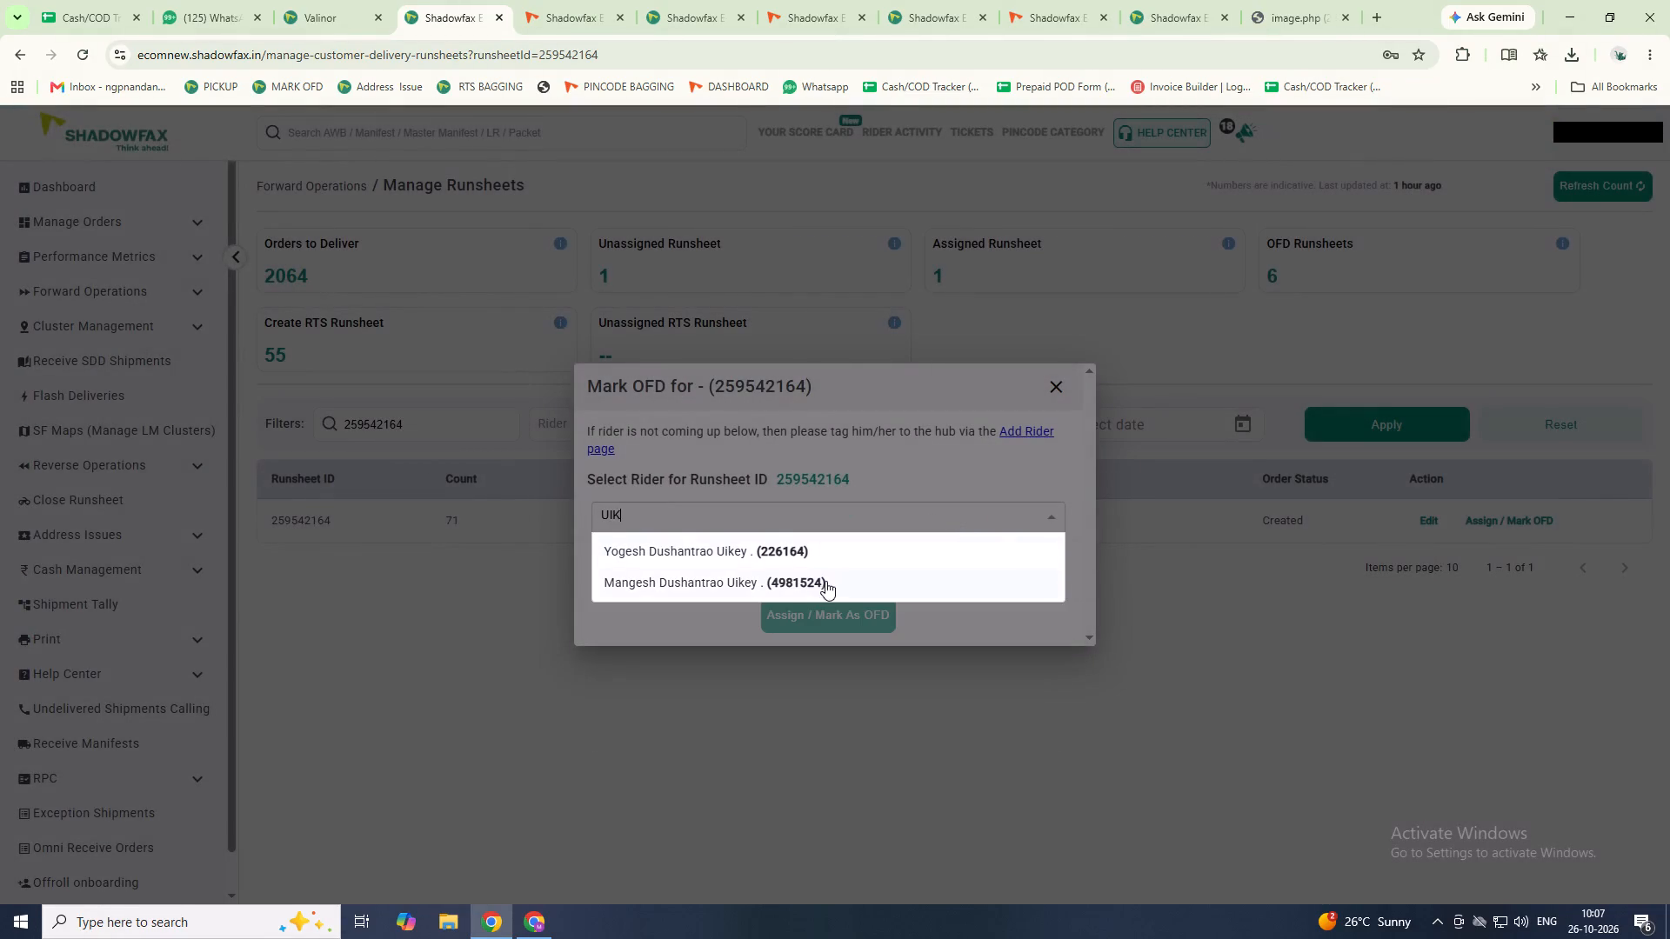
click(818, 577)
click(829, 610)
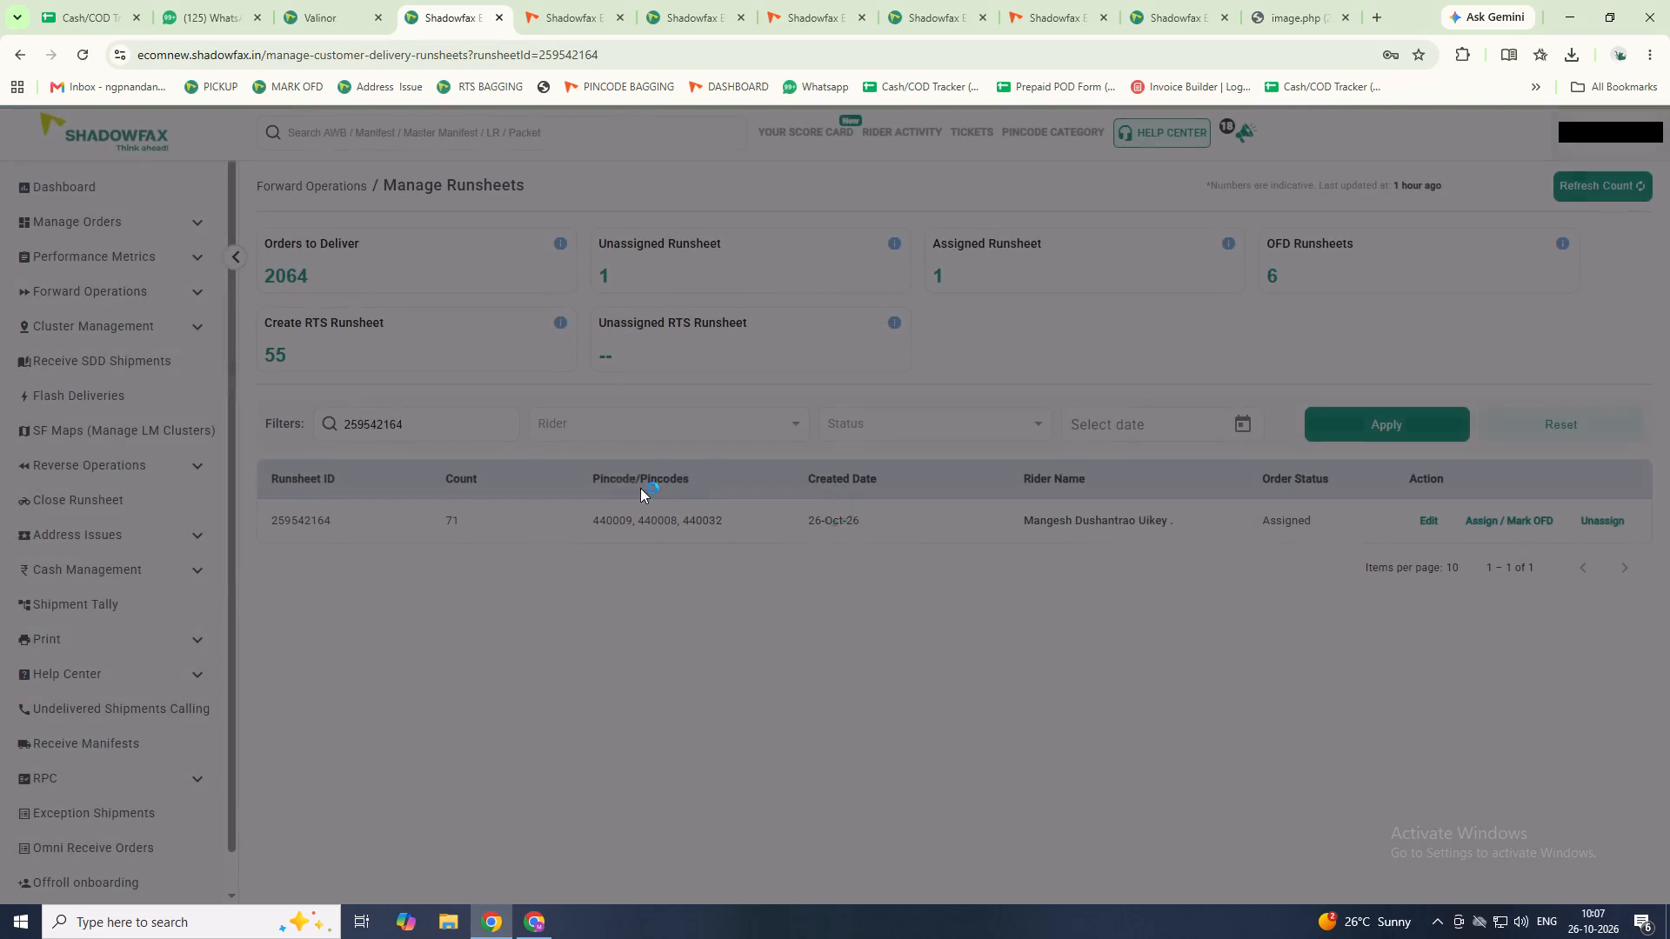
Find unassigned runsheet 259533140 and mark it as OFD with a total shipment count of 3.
click(691, 256)
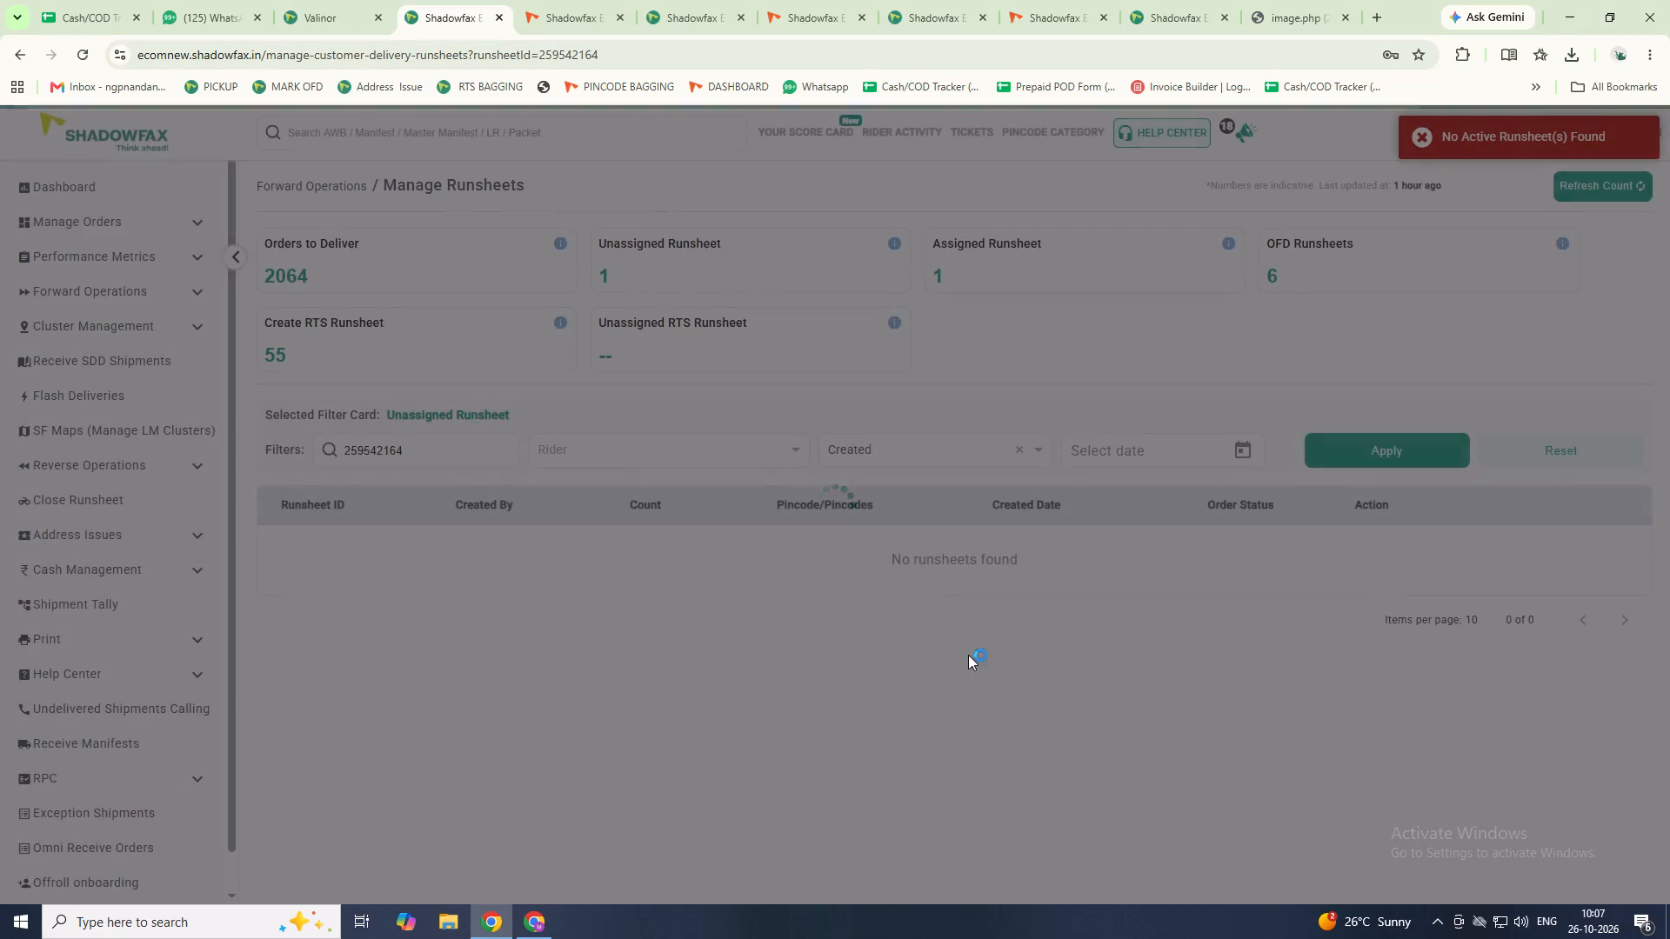
click(68, 190)
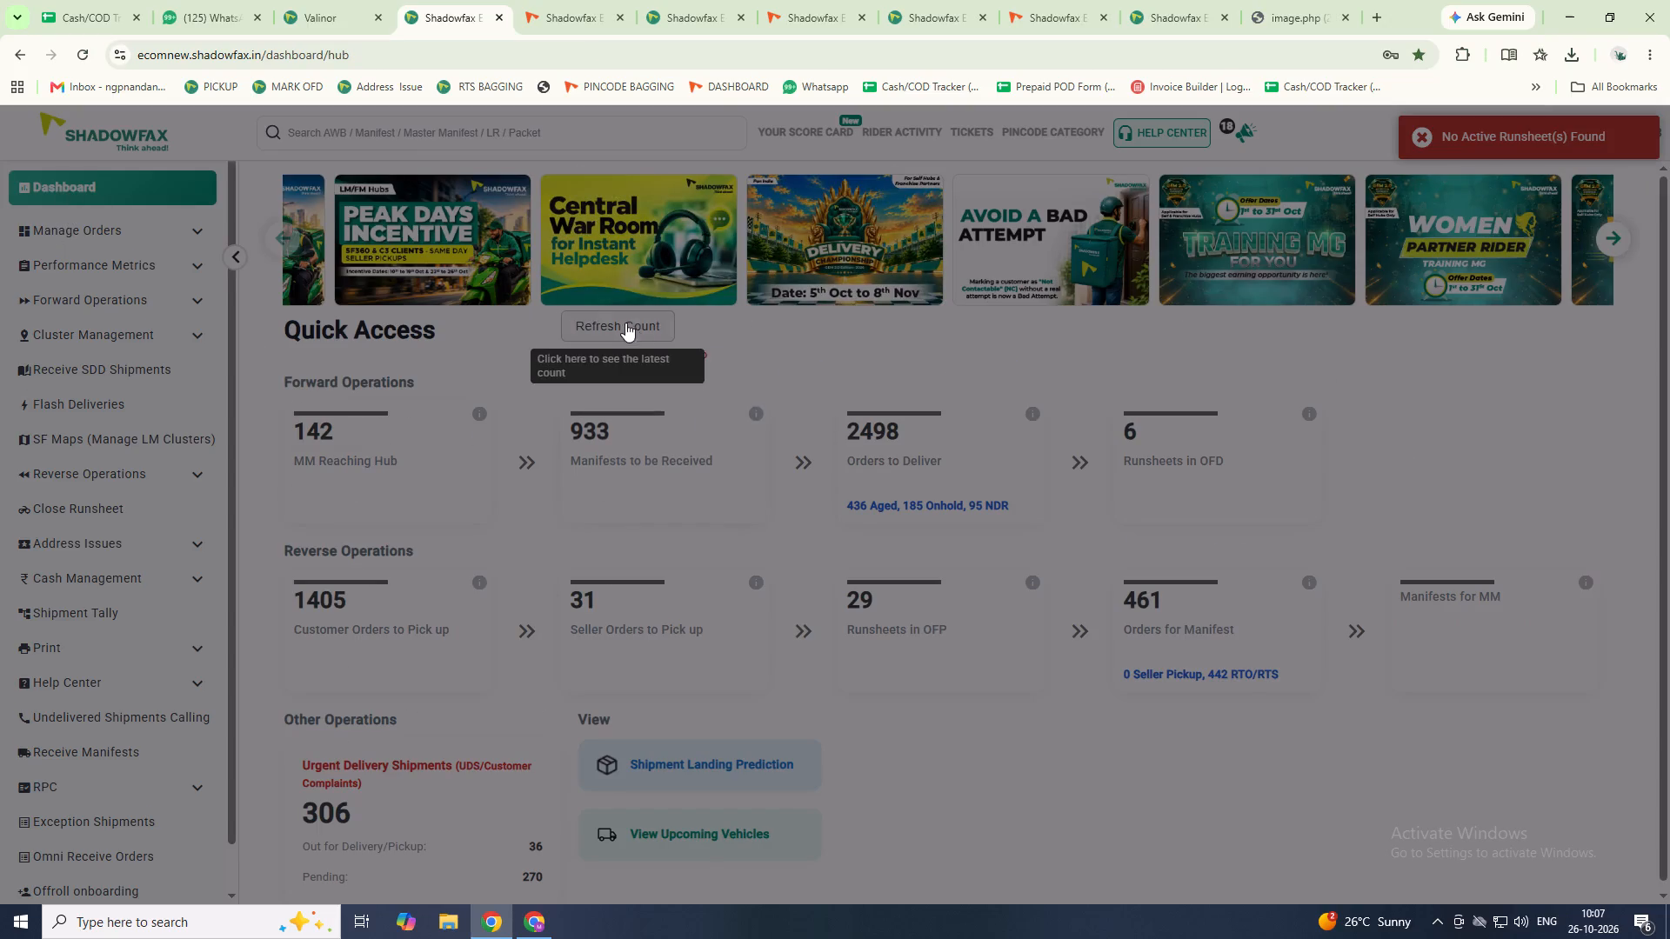
click(621, 316)
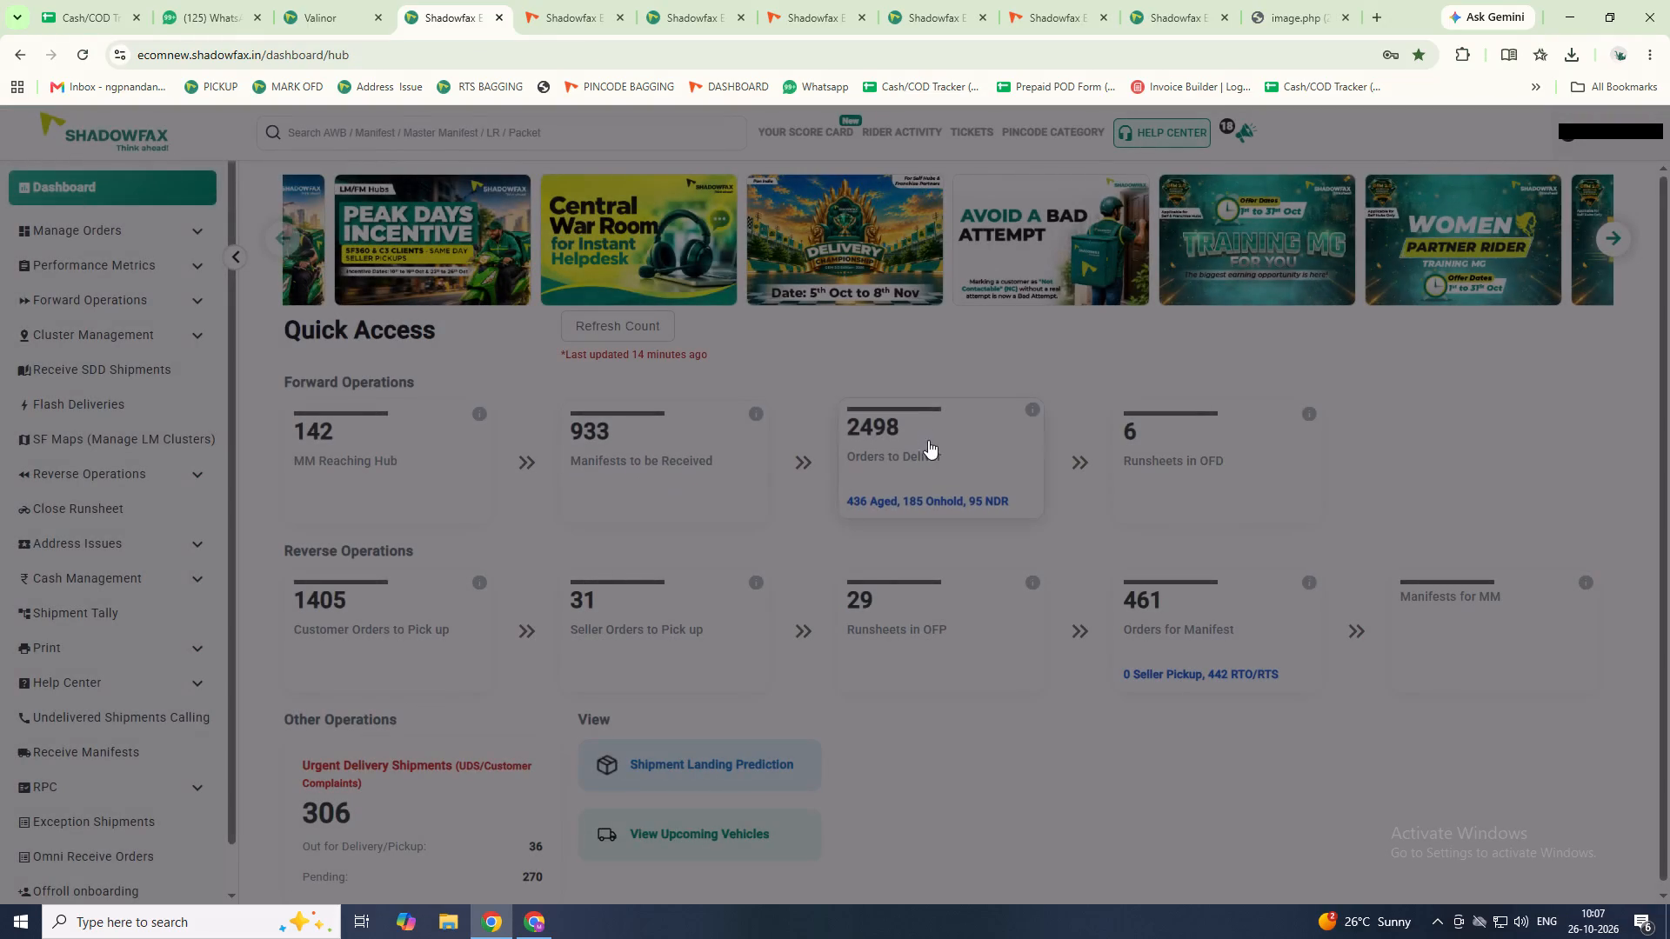
click(928, 440)
click(729, 258)
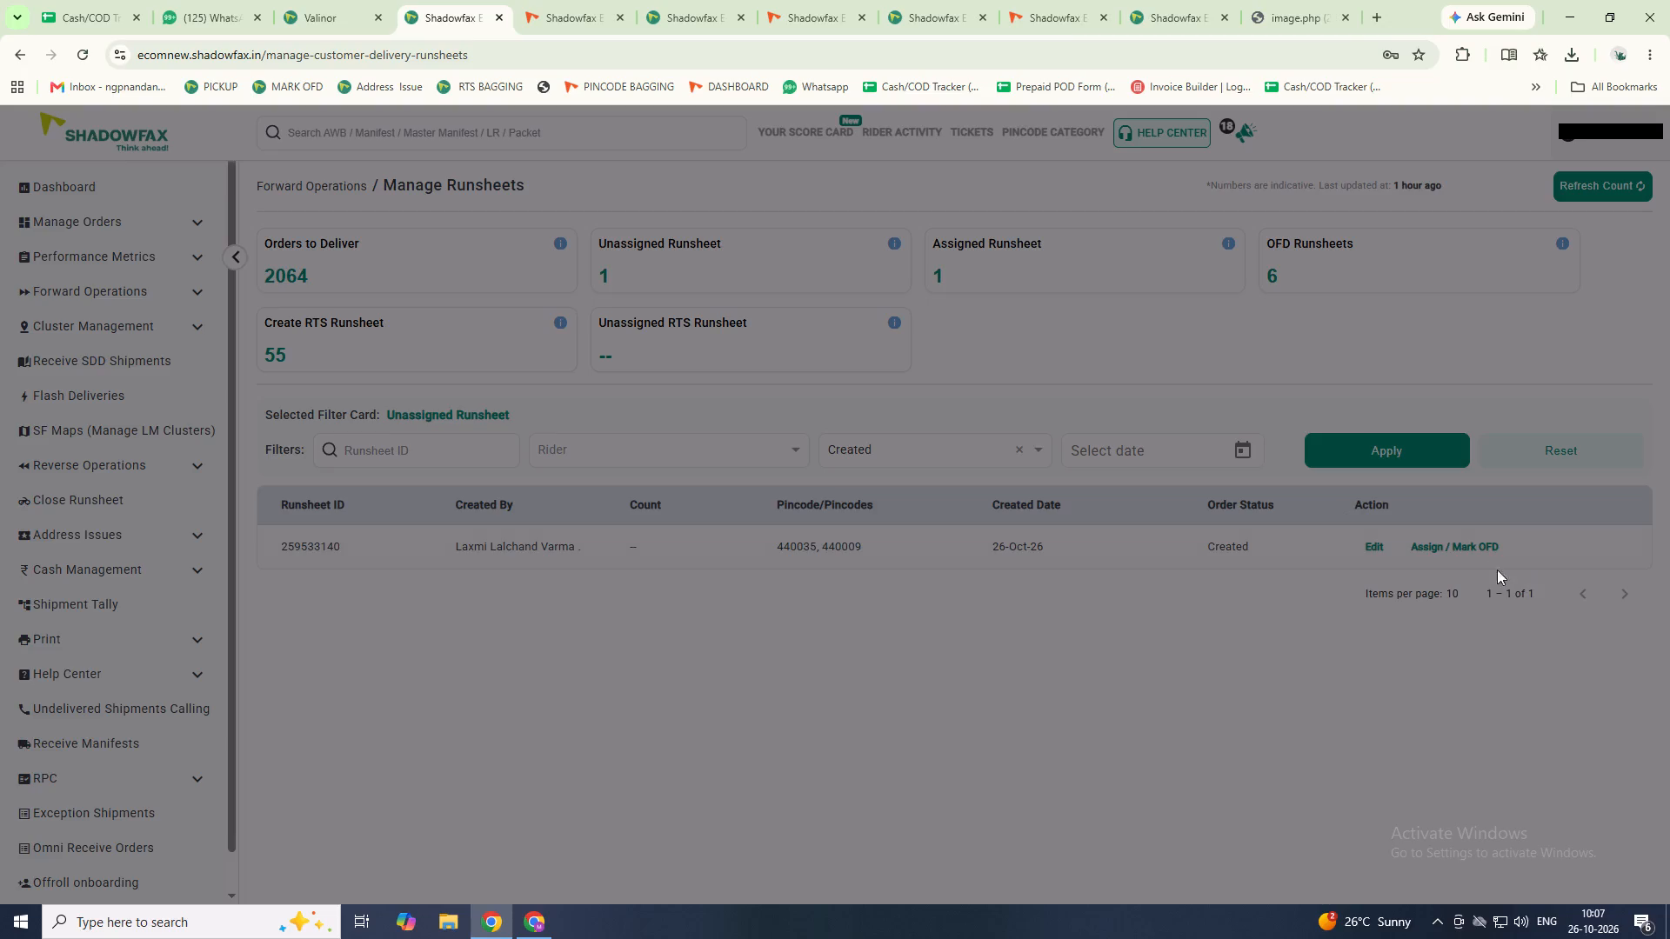
click(1477, 550)
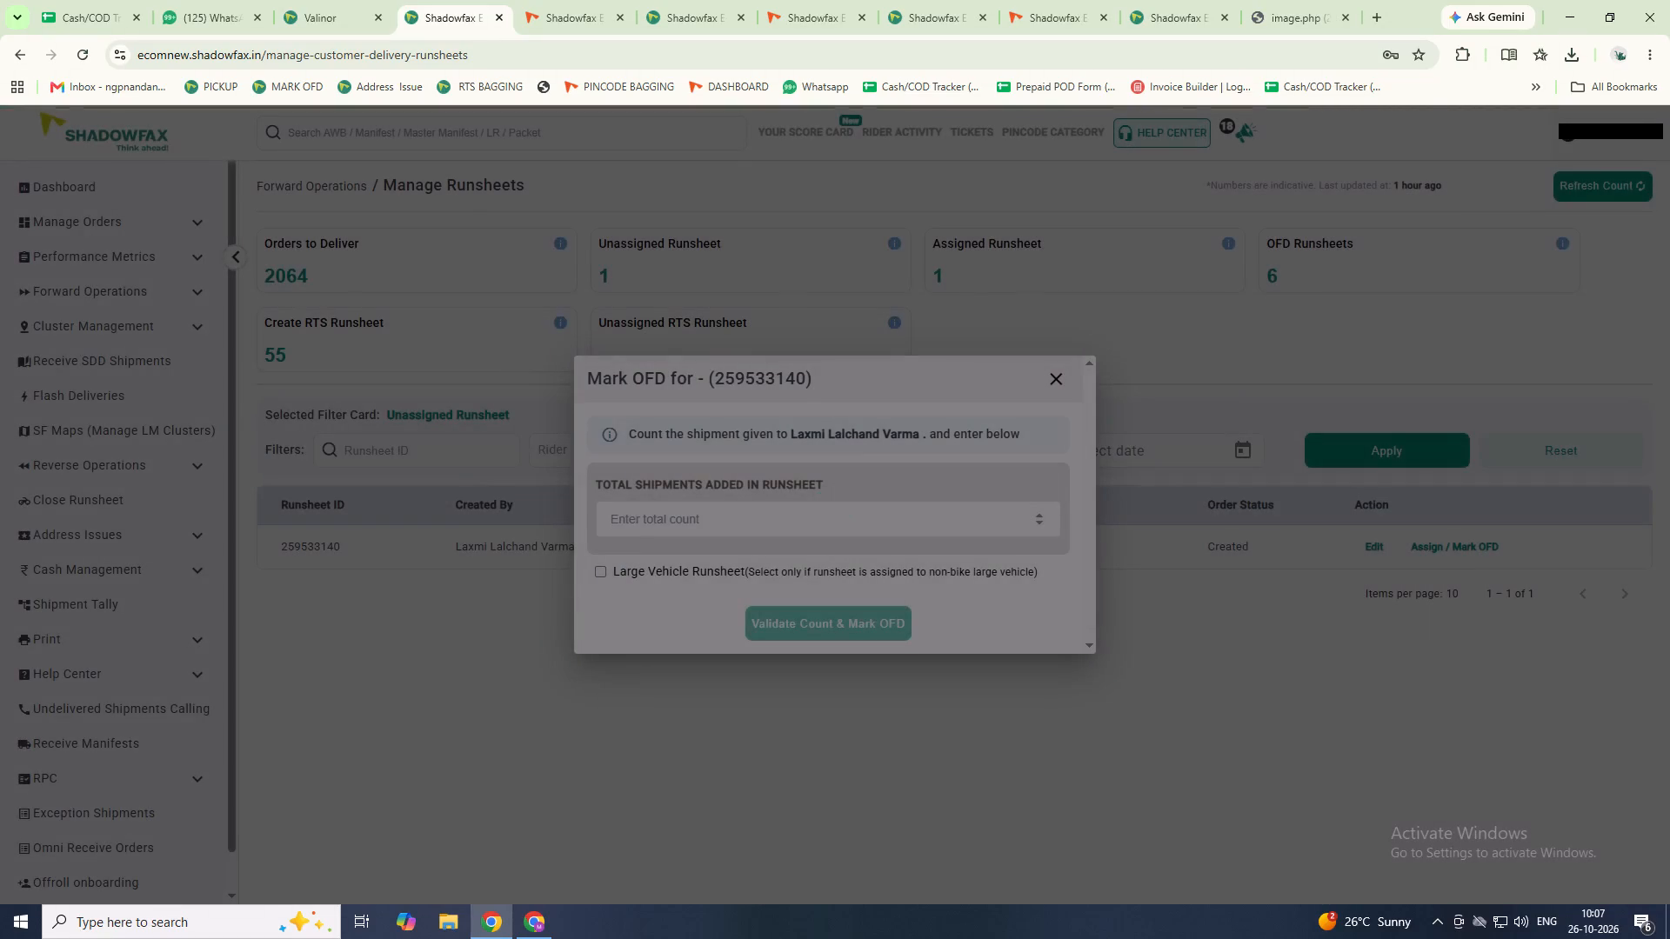
key(3)
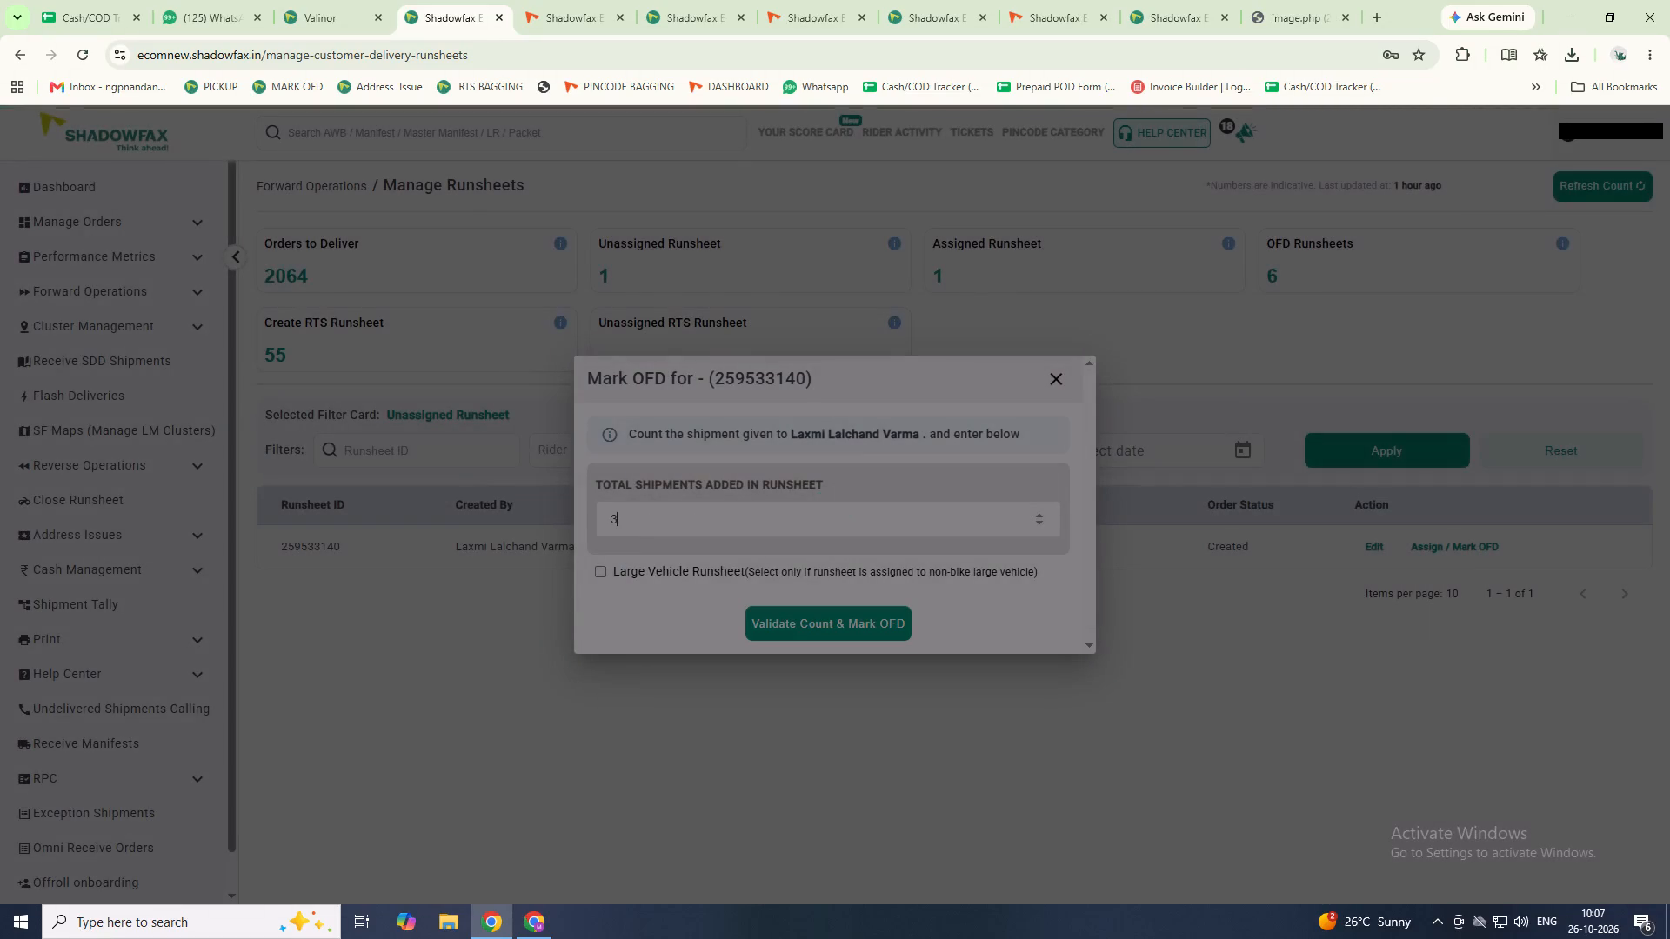
click(783, 623)
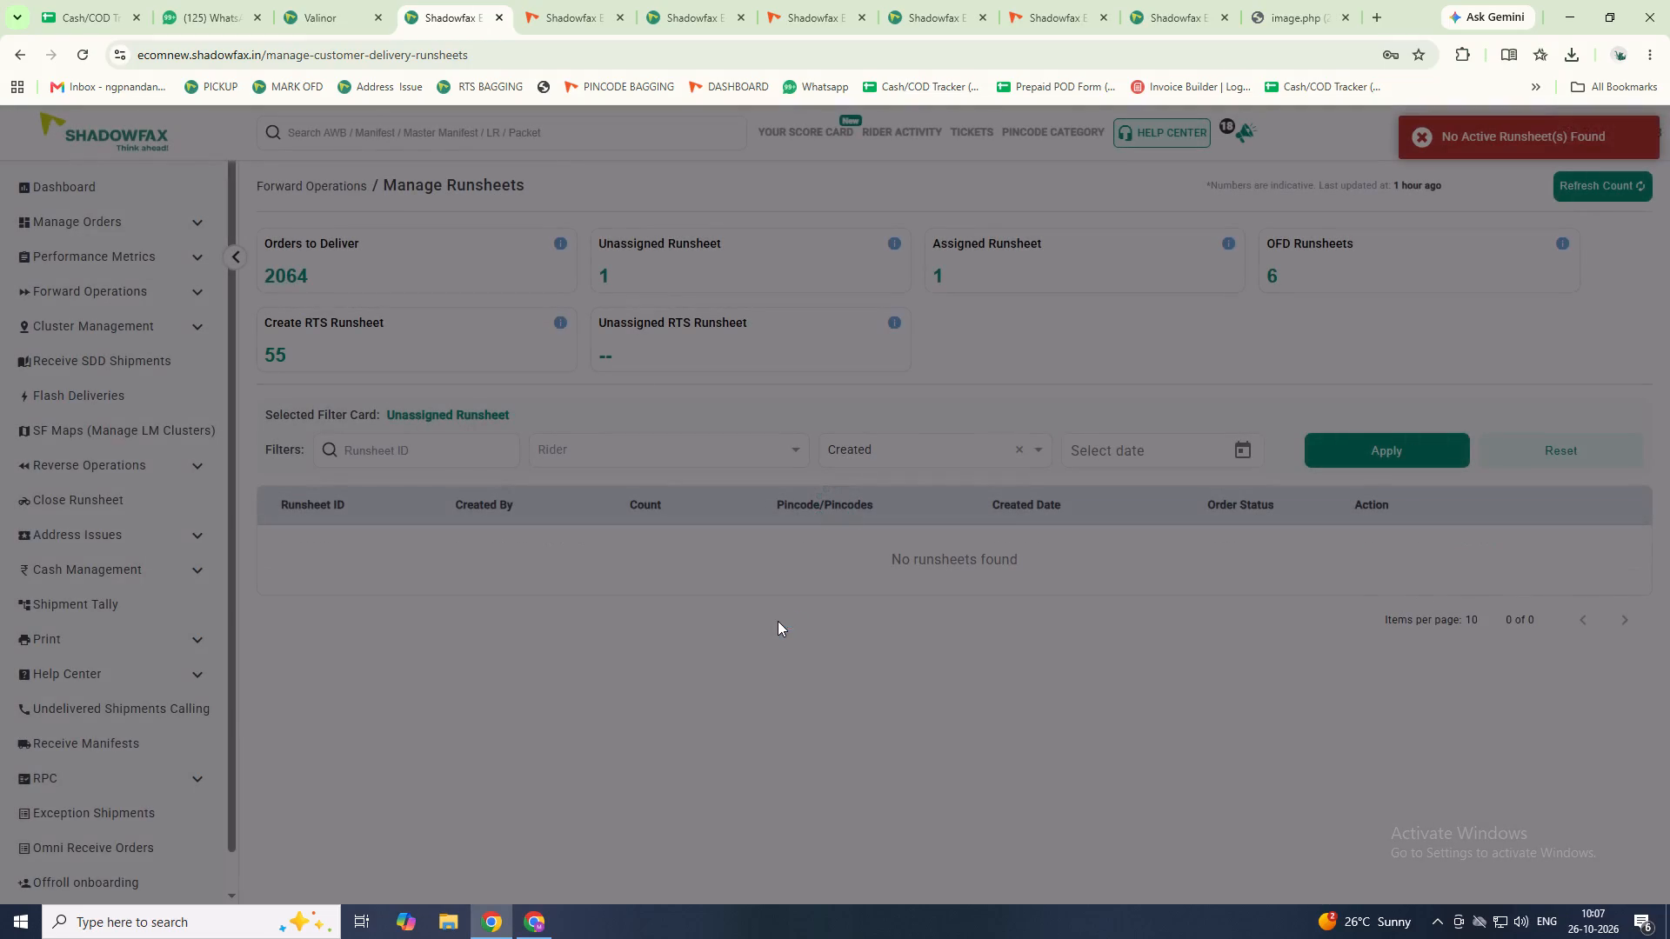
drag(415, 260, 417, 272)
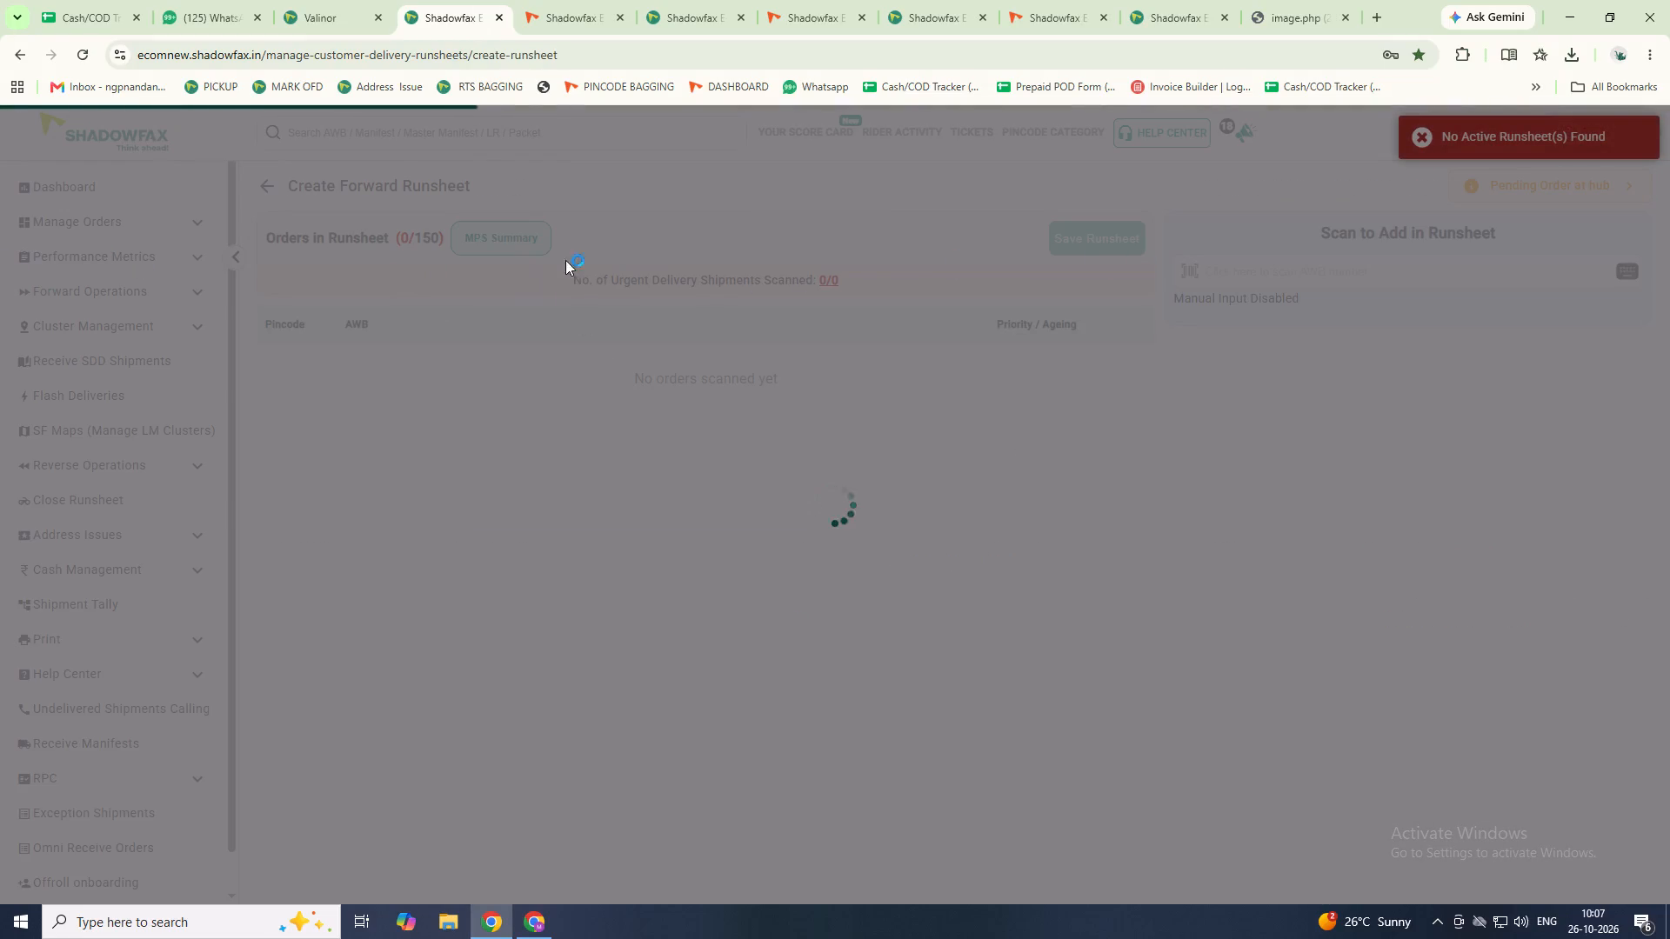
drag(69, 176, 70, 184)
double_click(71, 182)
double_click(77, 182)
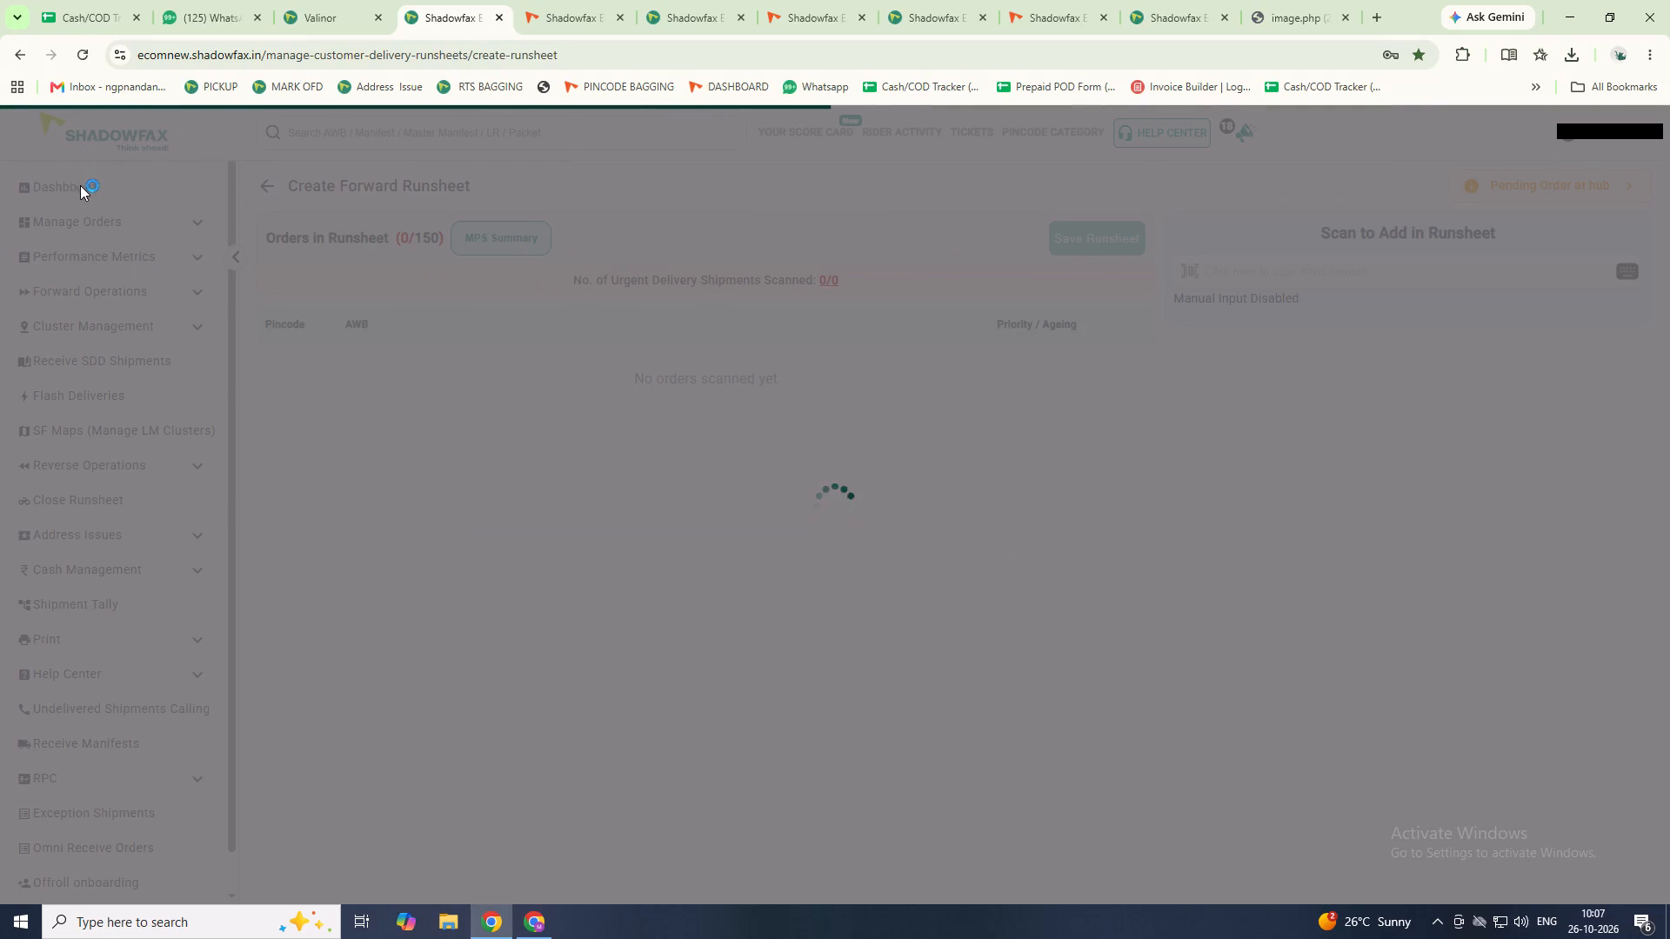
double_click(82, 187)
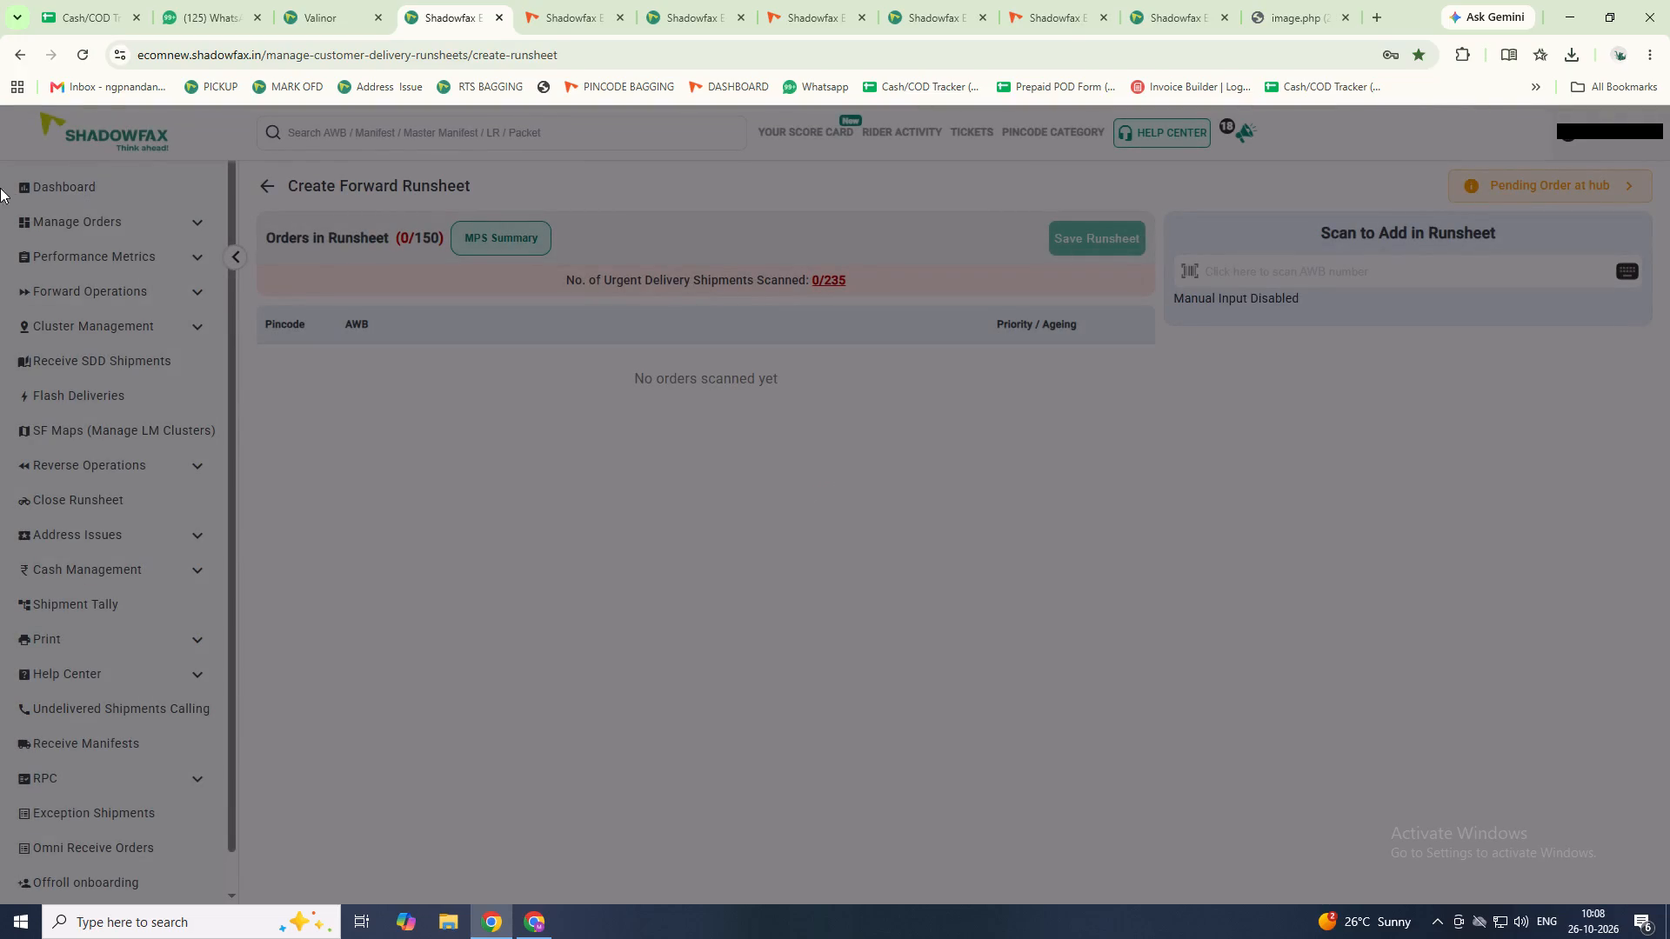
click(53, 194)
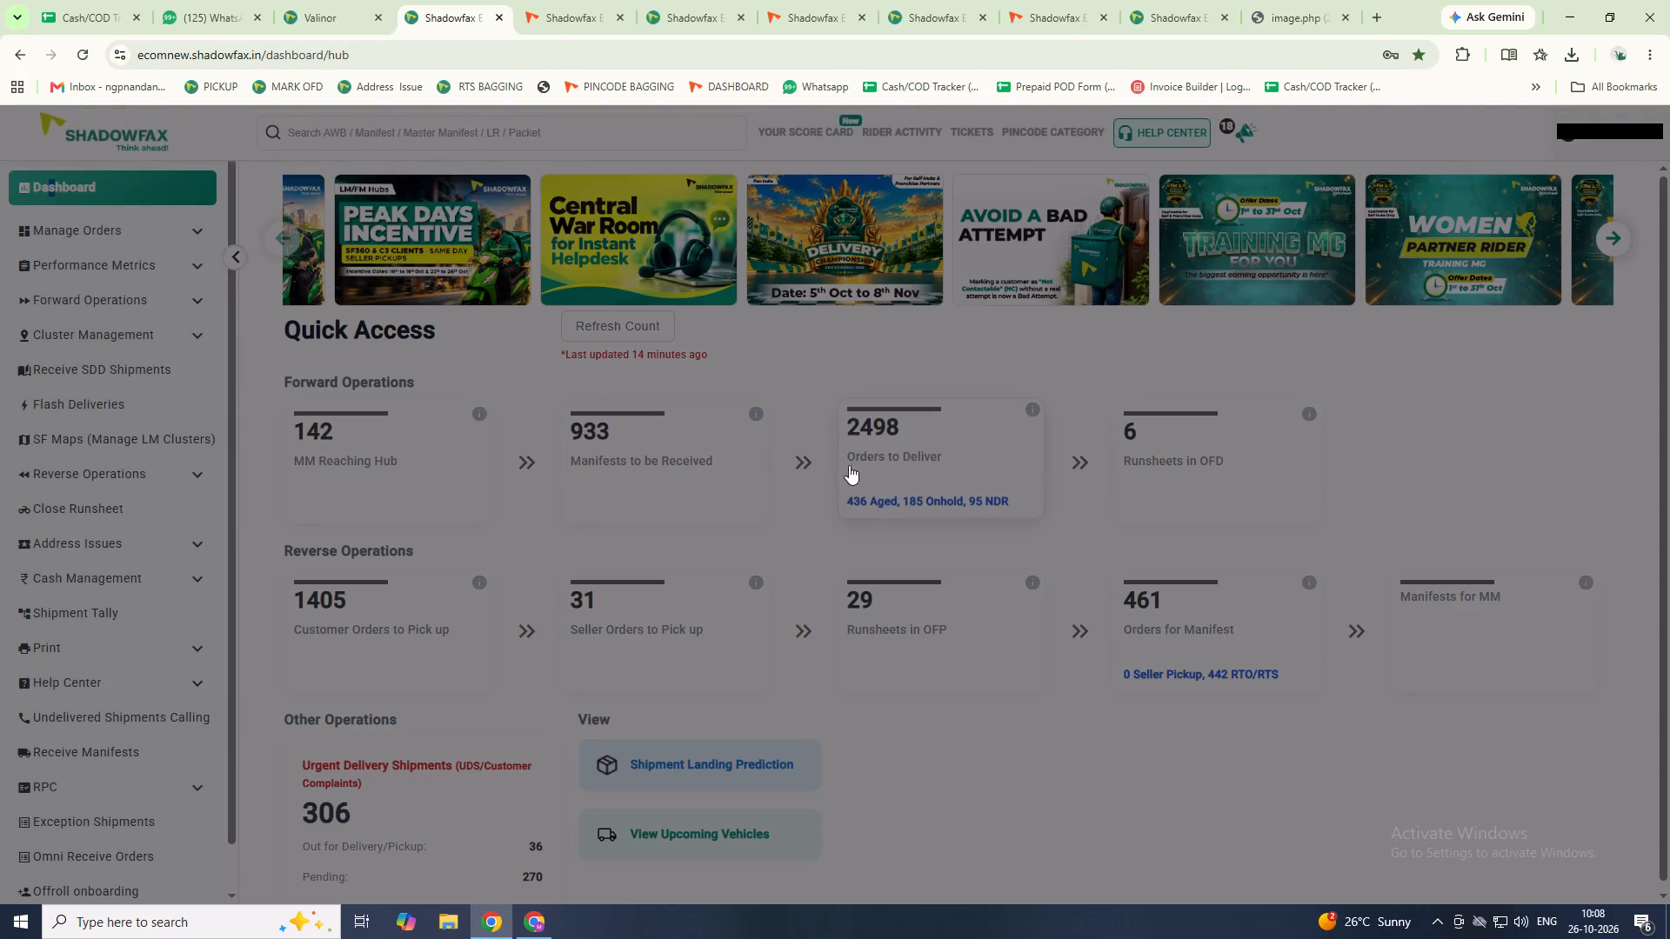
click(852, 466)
double_click(424, 249)
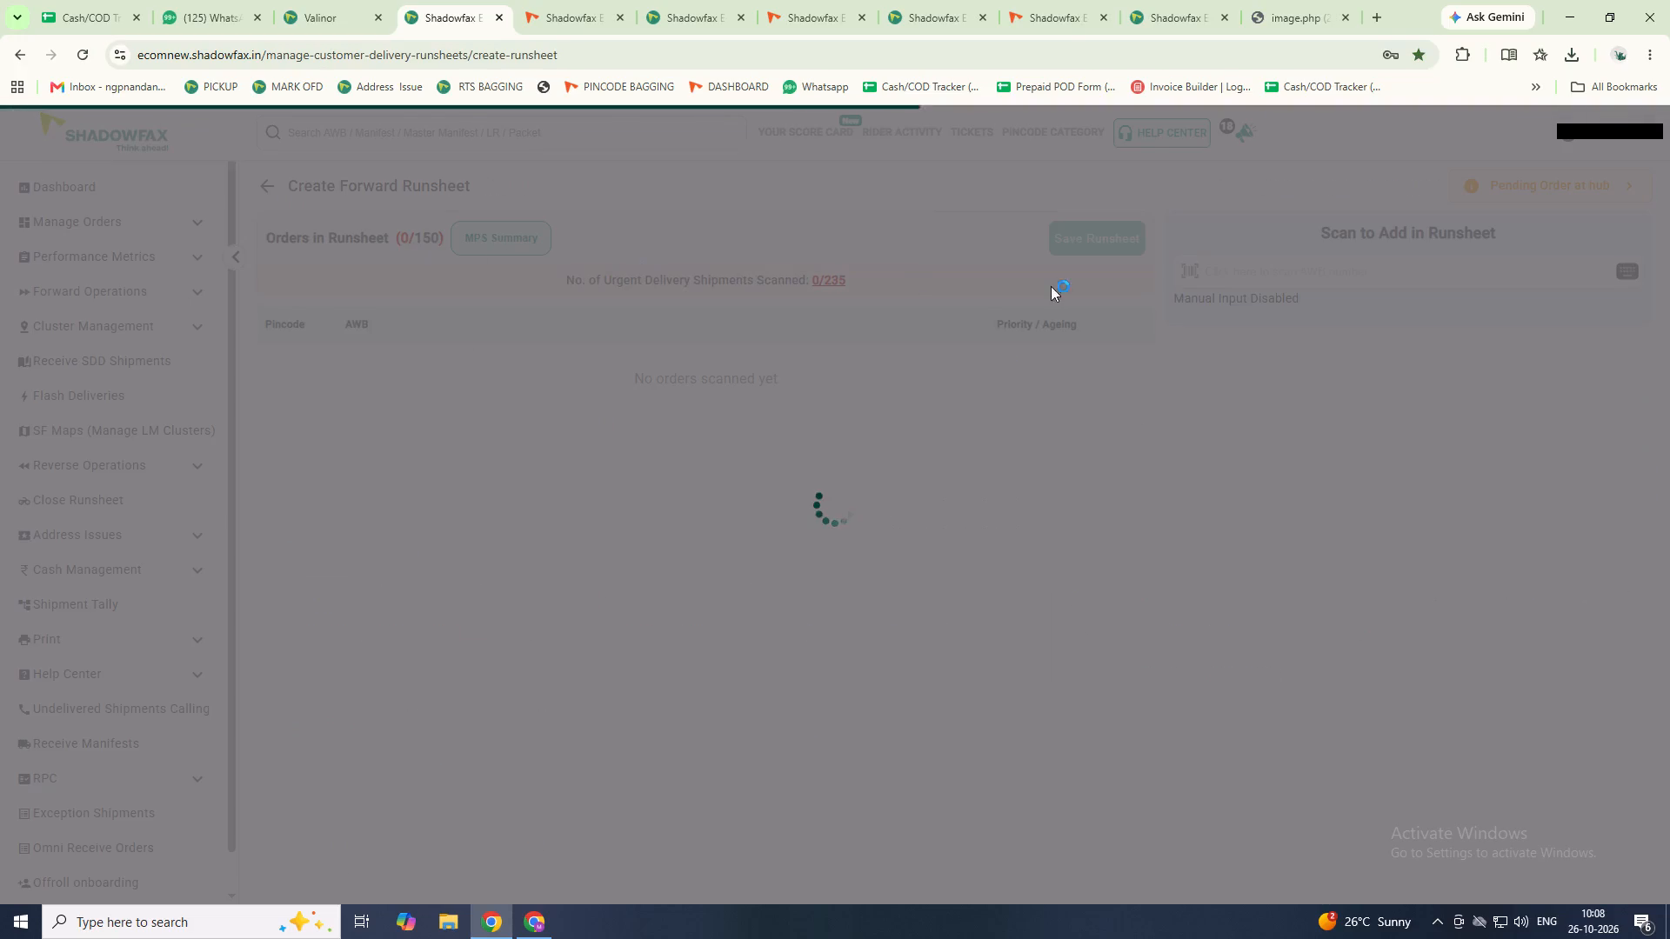
double_click(1210, 283)
triple_click(1224, 275)
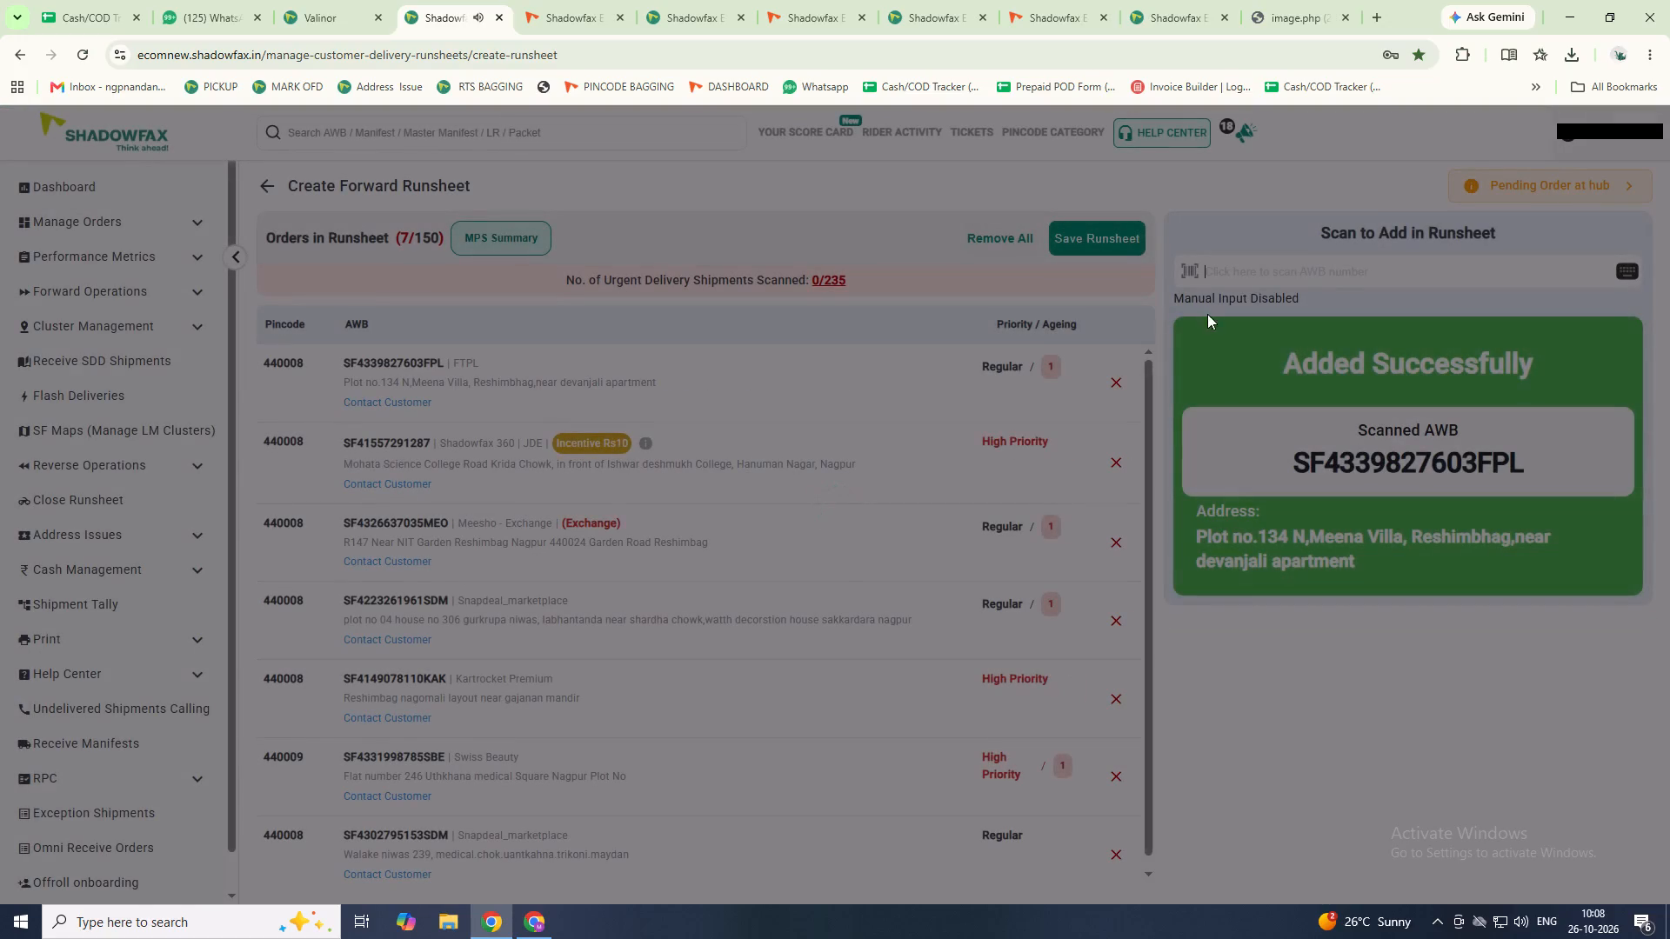
Save the seven-shipment forward runsheet, confirming without adding the listed urgent delivery shipments.
click(1108, 251)
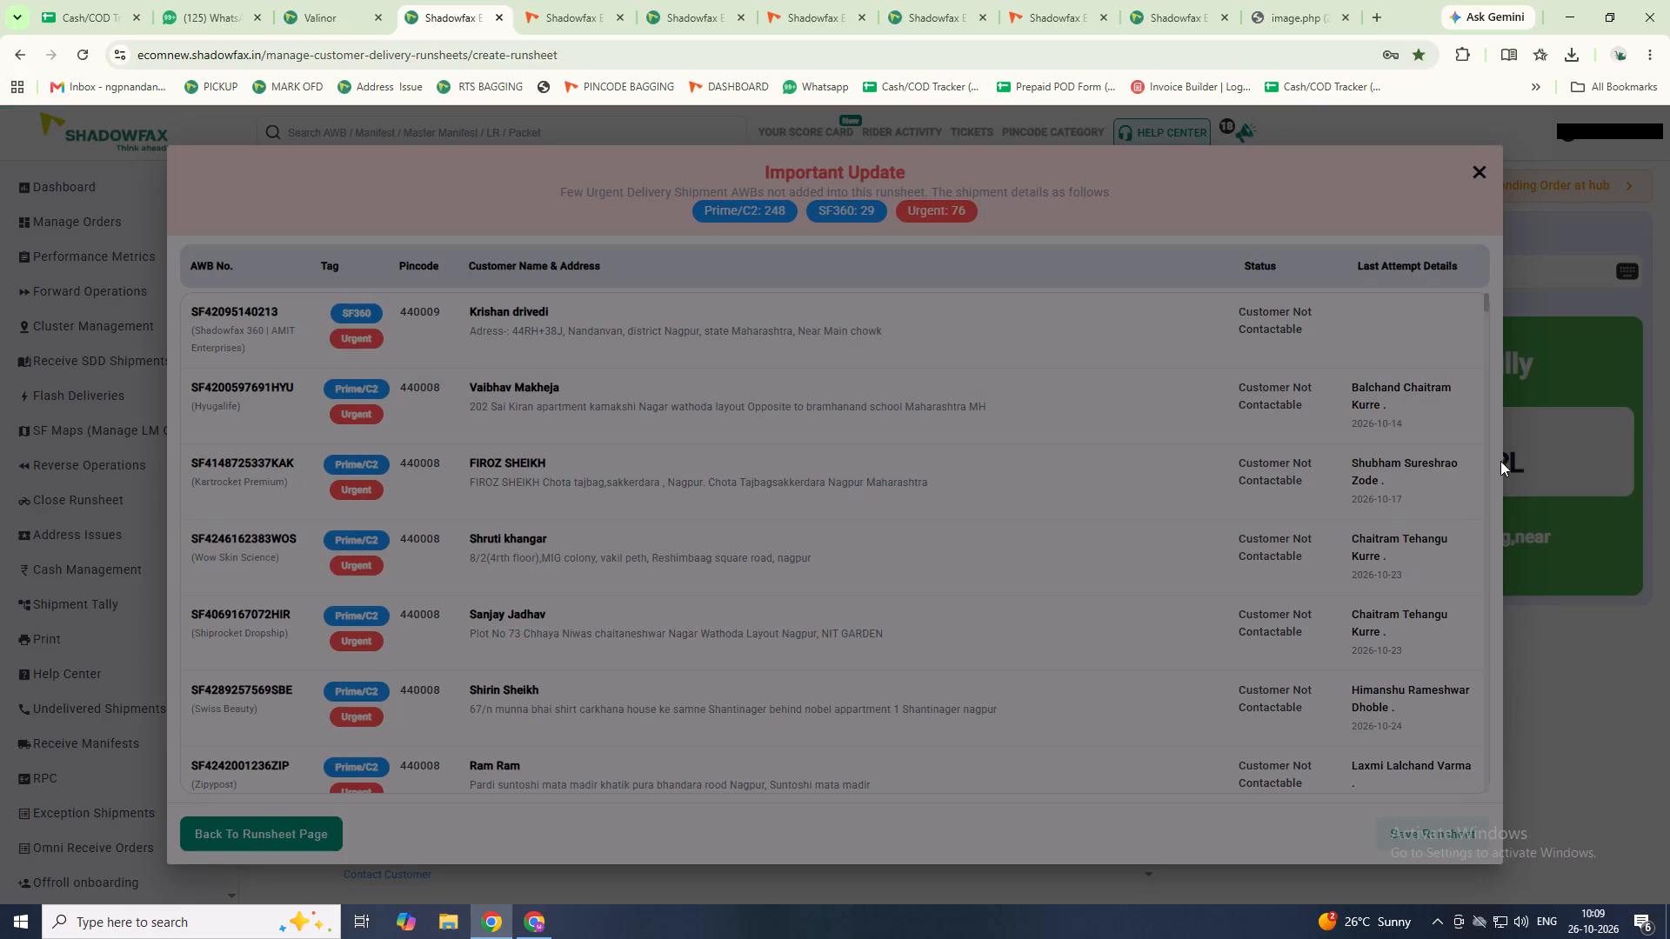
click(1452, 834)
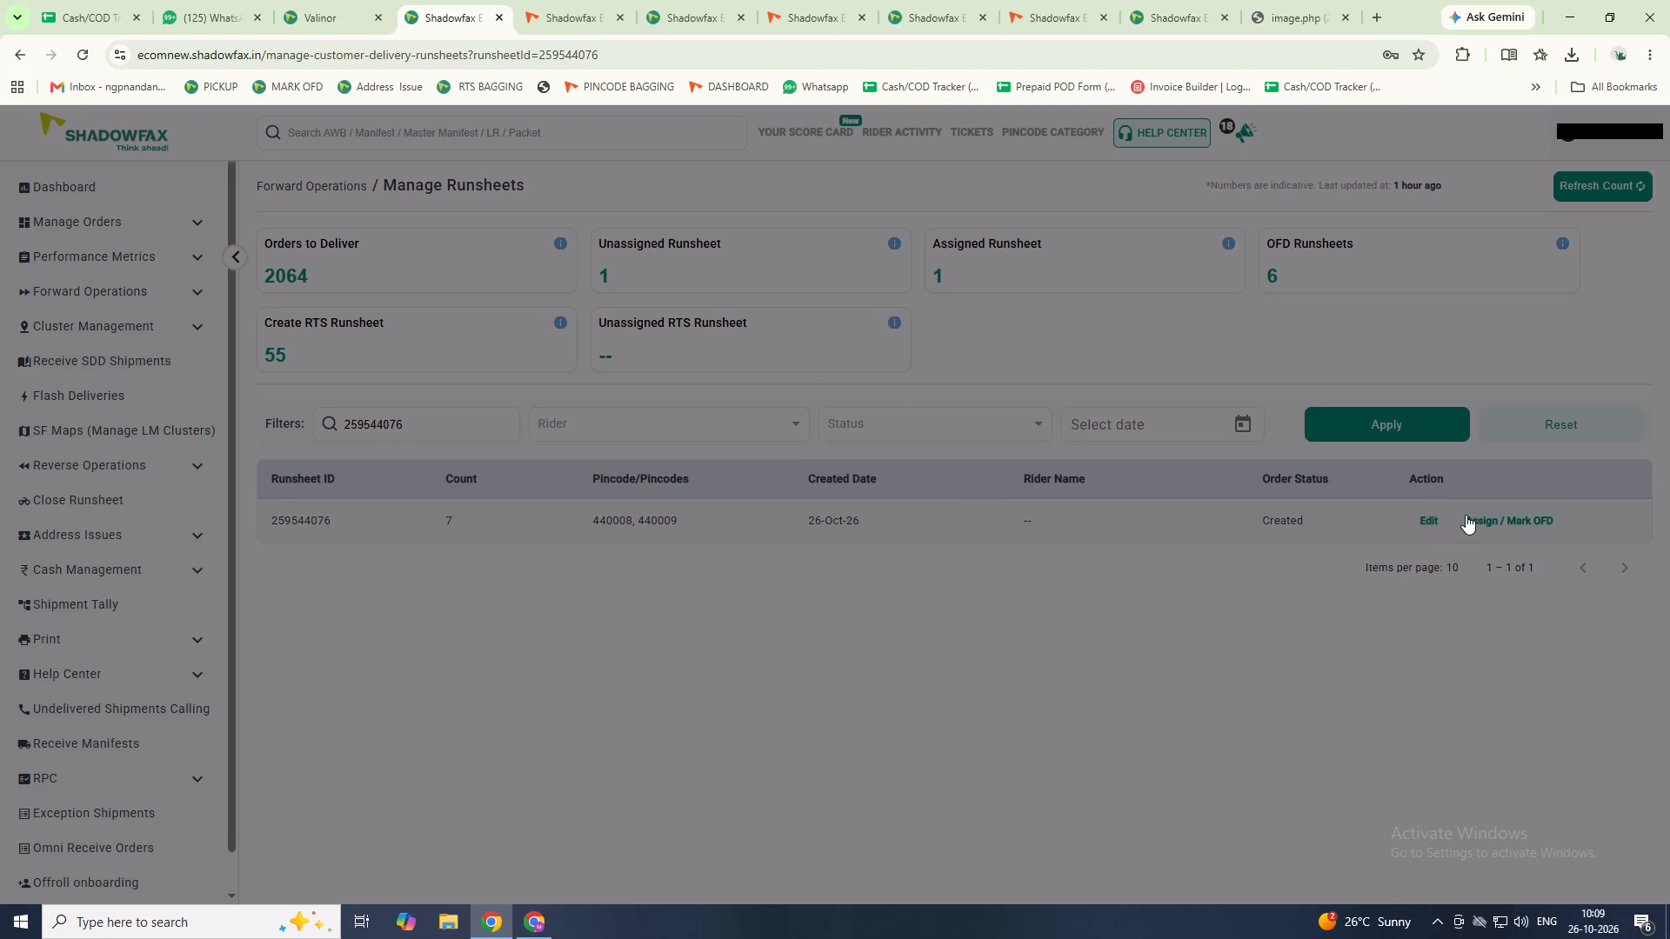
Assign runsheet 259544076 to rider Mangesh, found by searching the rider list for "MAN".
click(1467, 516)
double_click(856, 507)
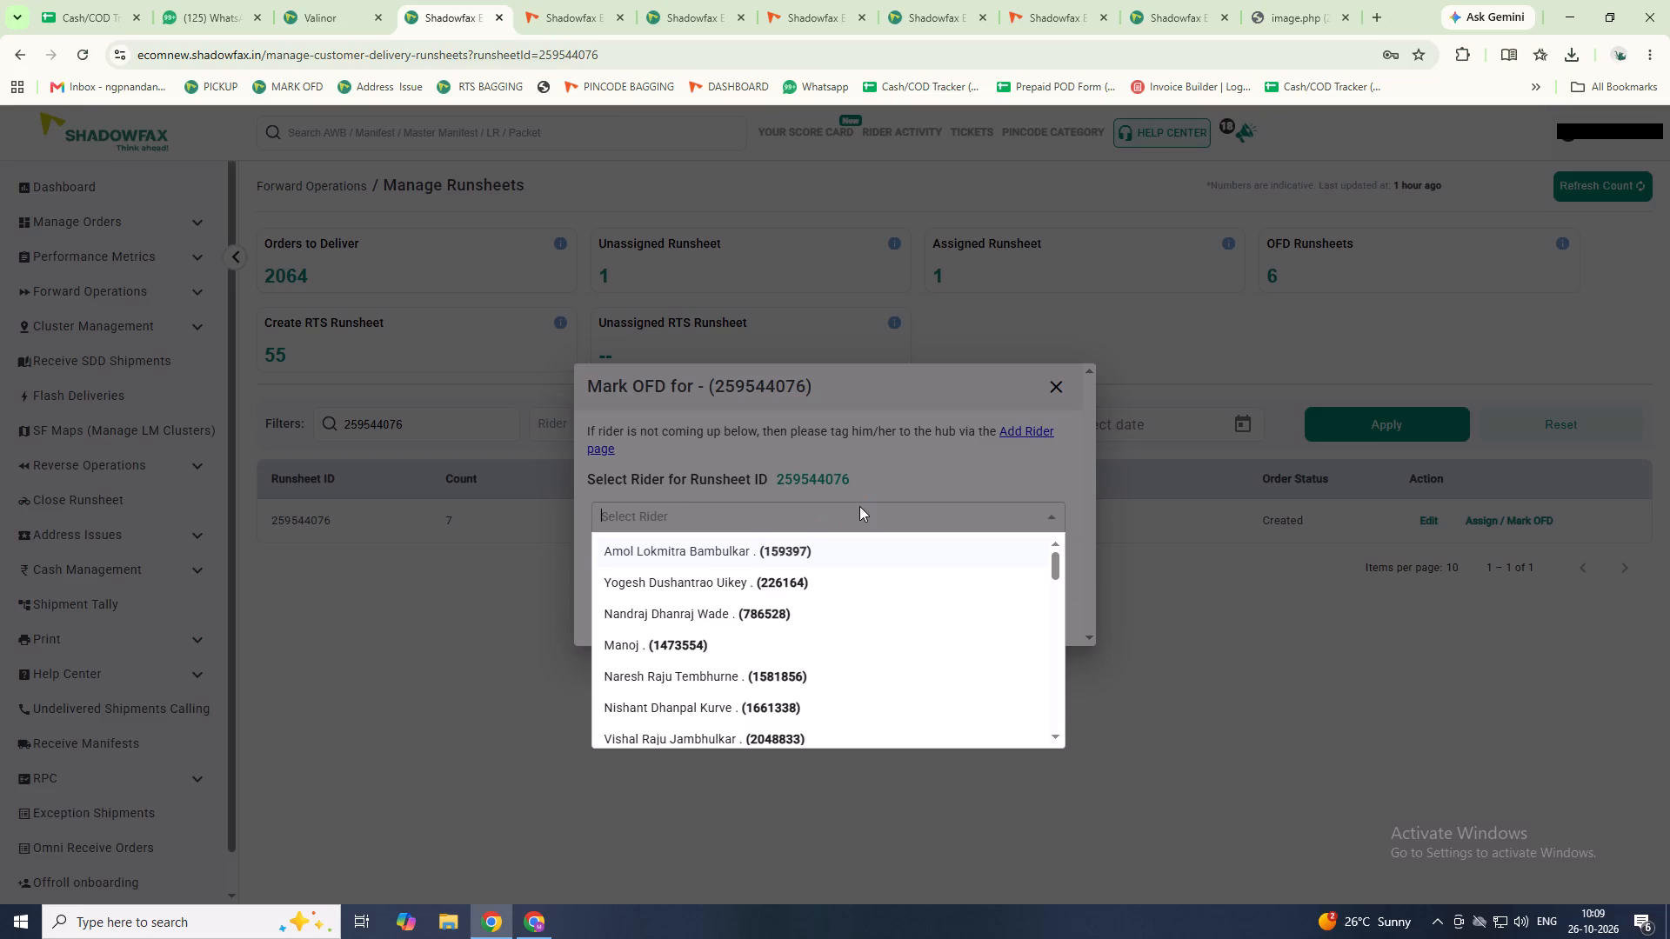
text(MA)
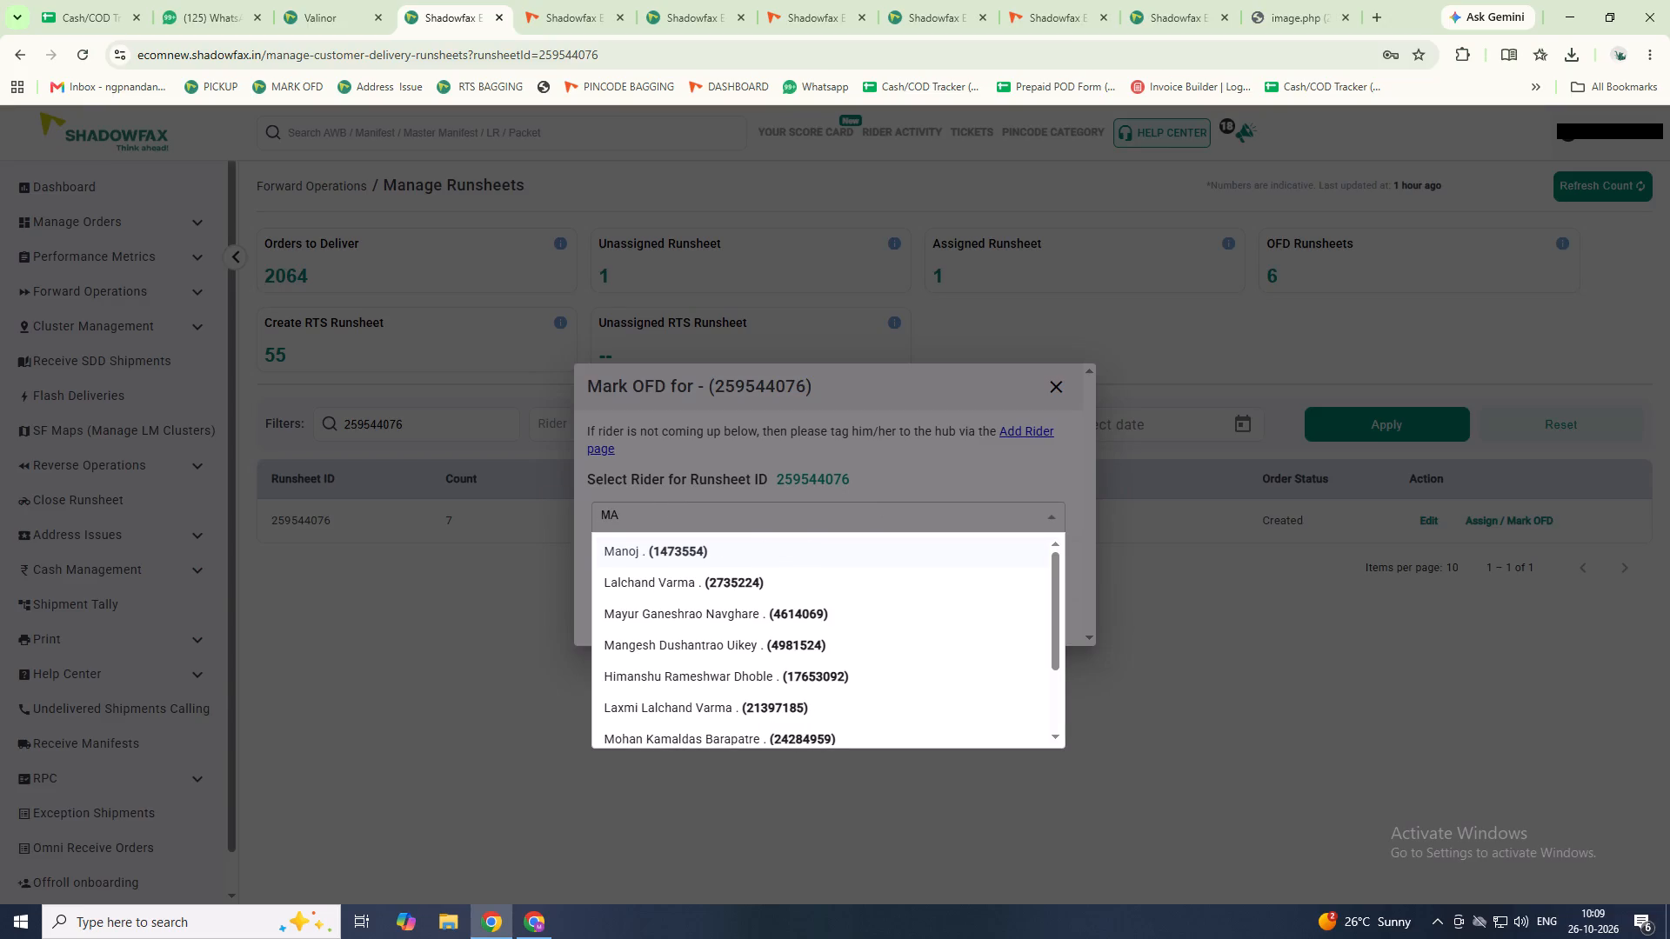
key(g)
key(BackSpace)
key(n)
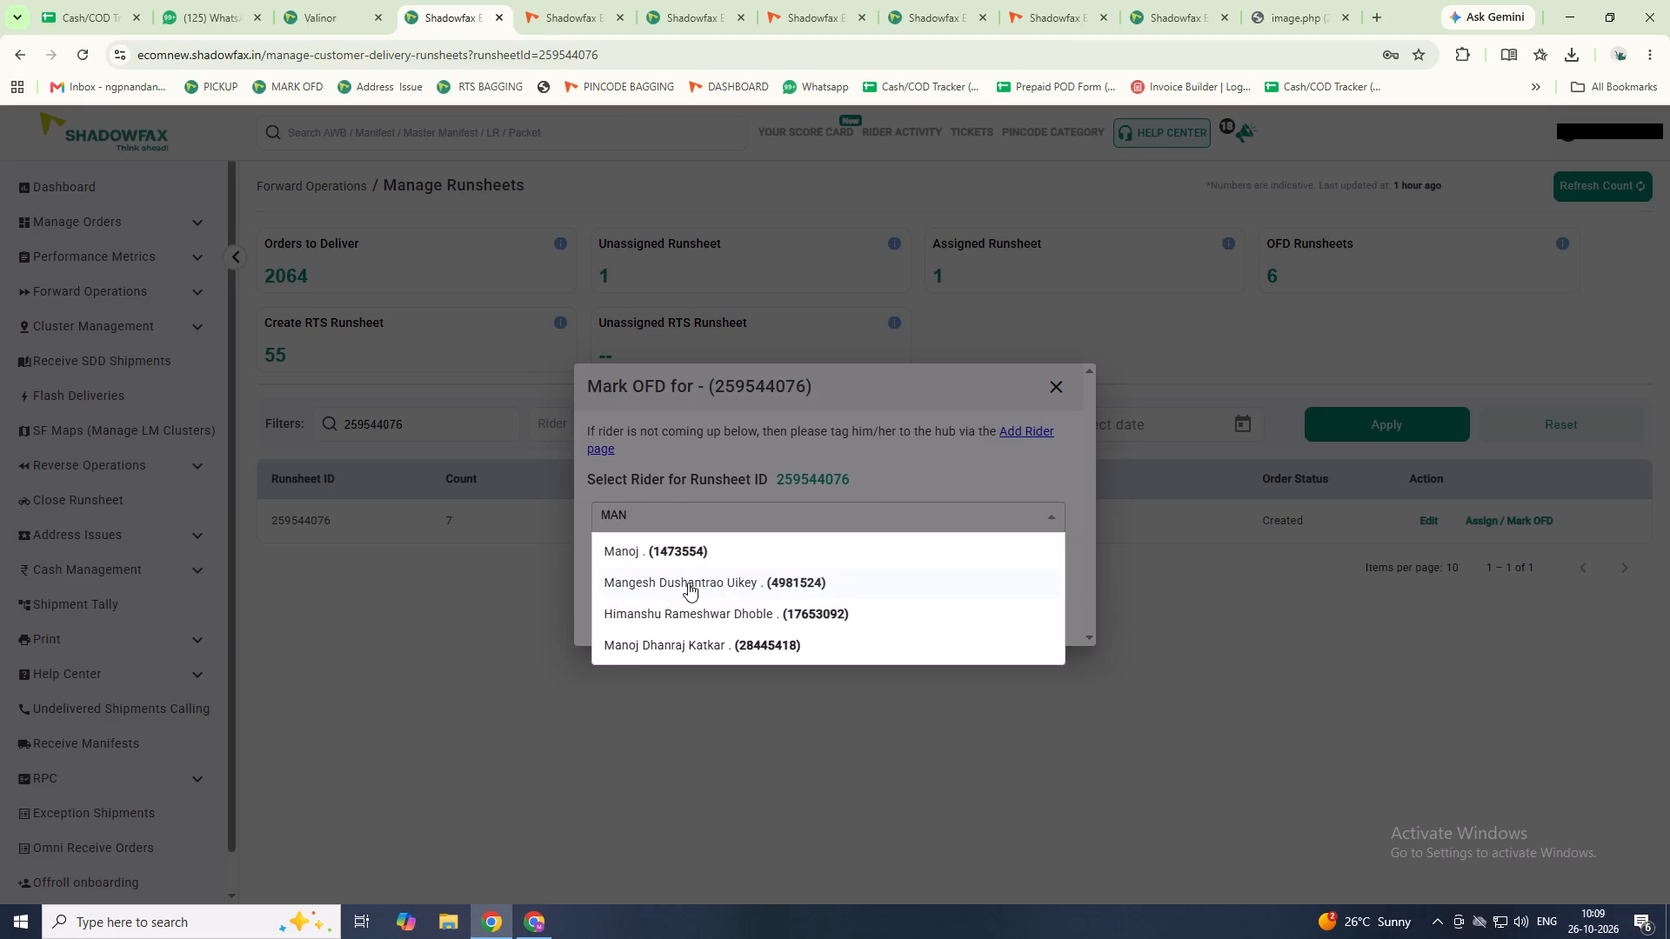
click(688, 583)
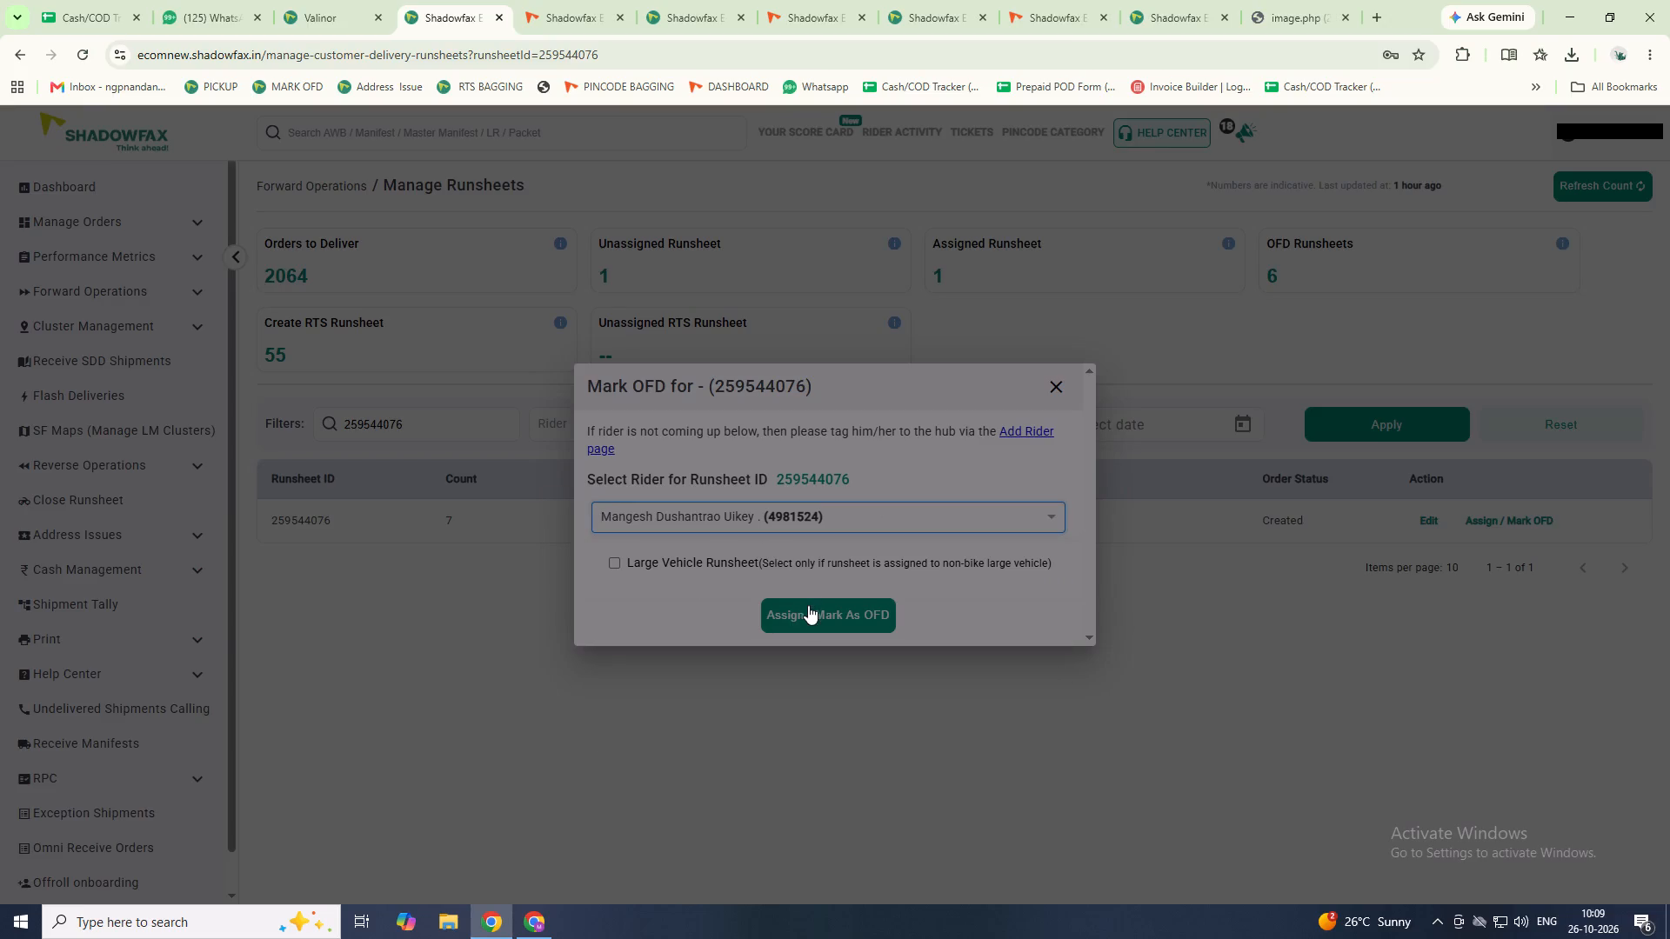
click(811, 615)
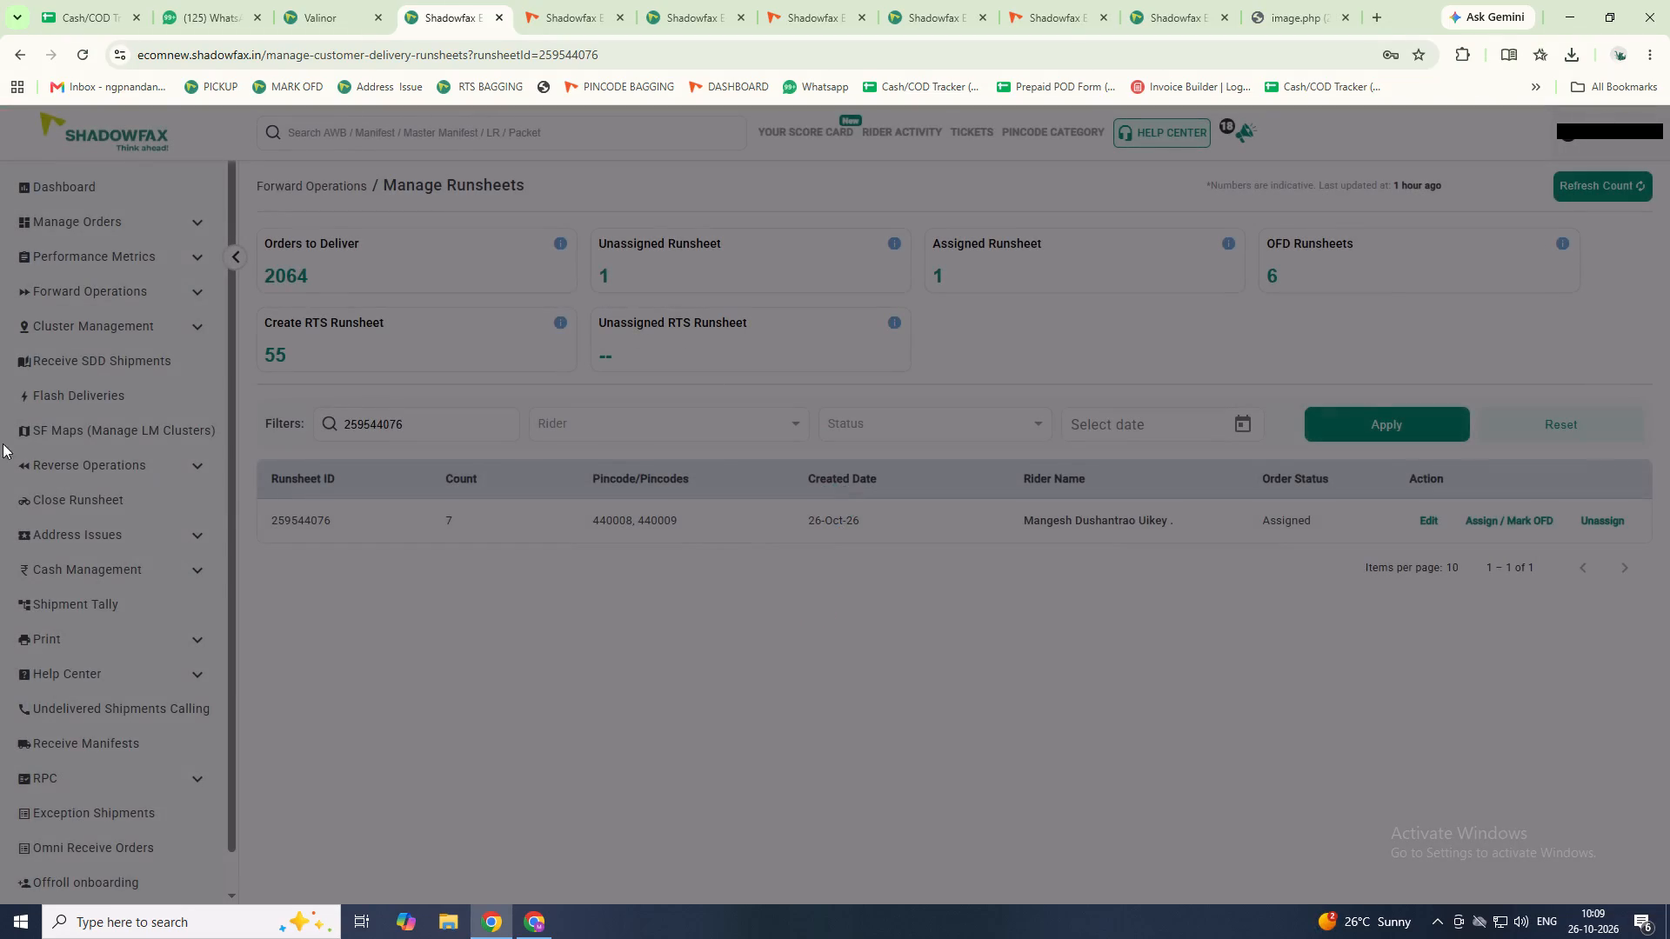
click(356, 272)
double_click(1199, 252)
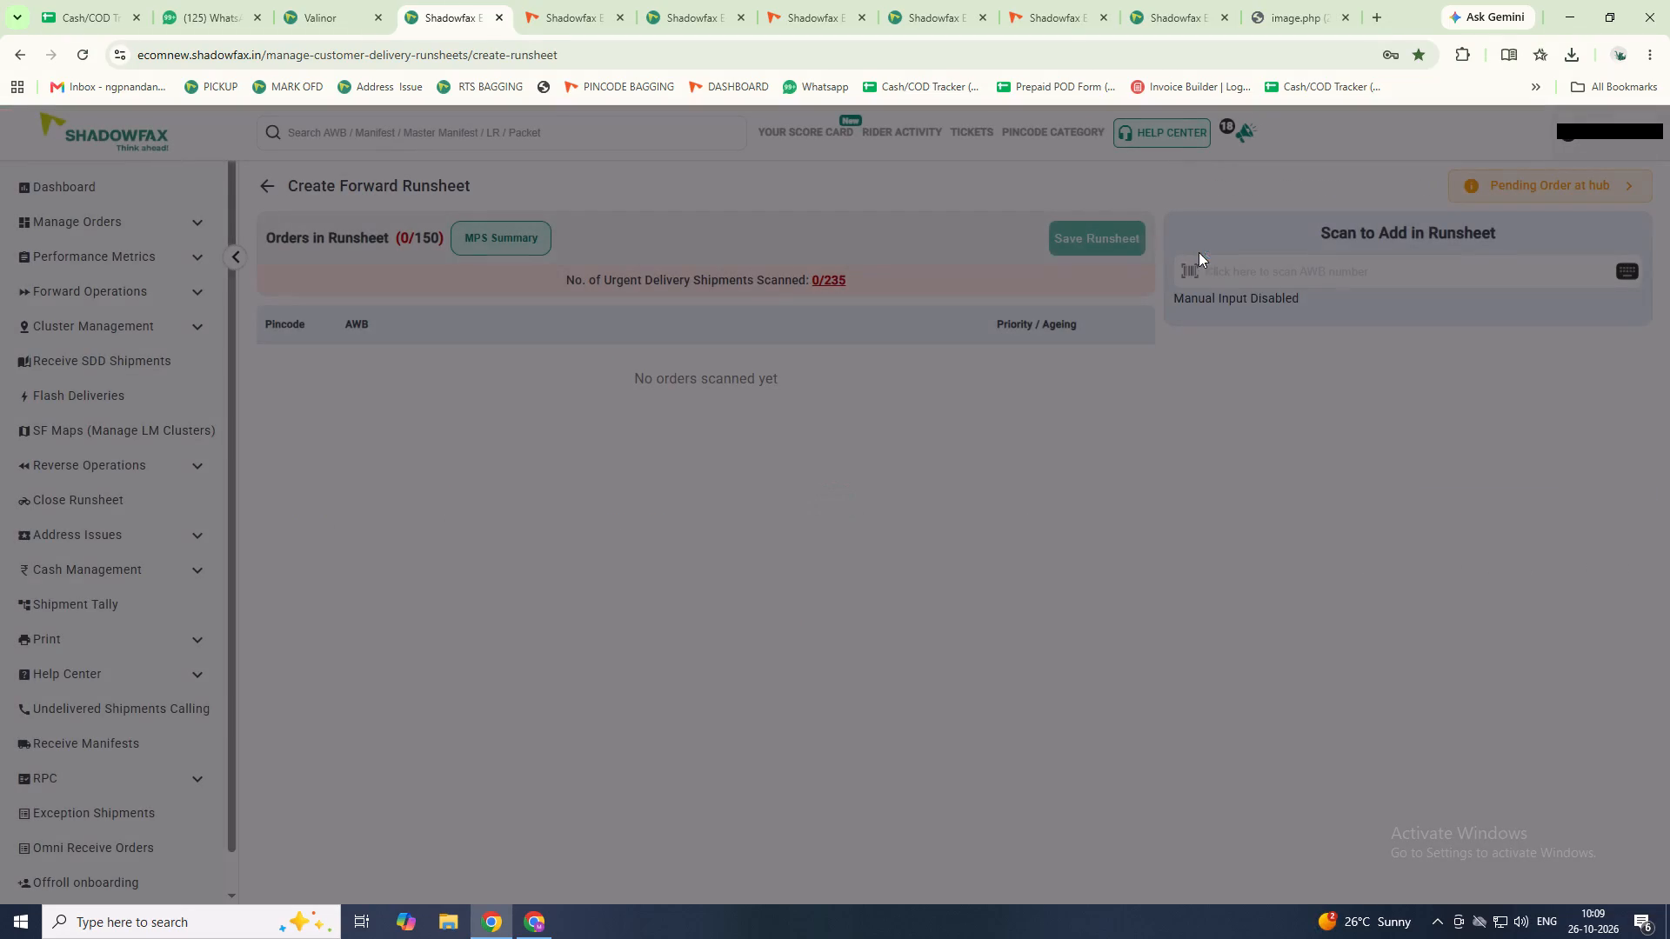
click(1206, 257)
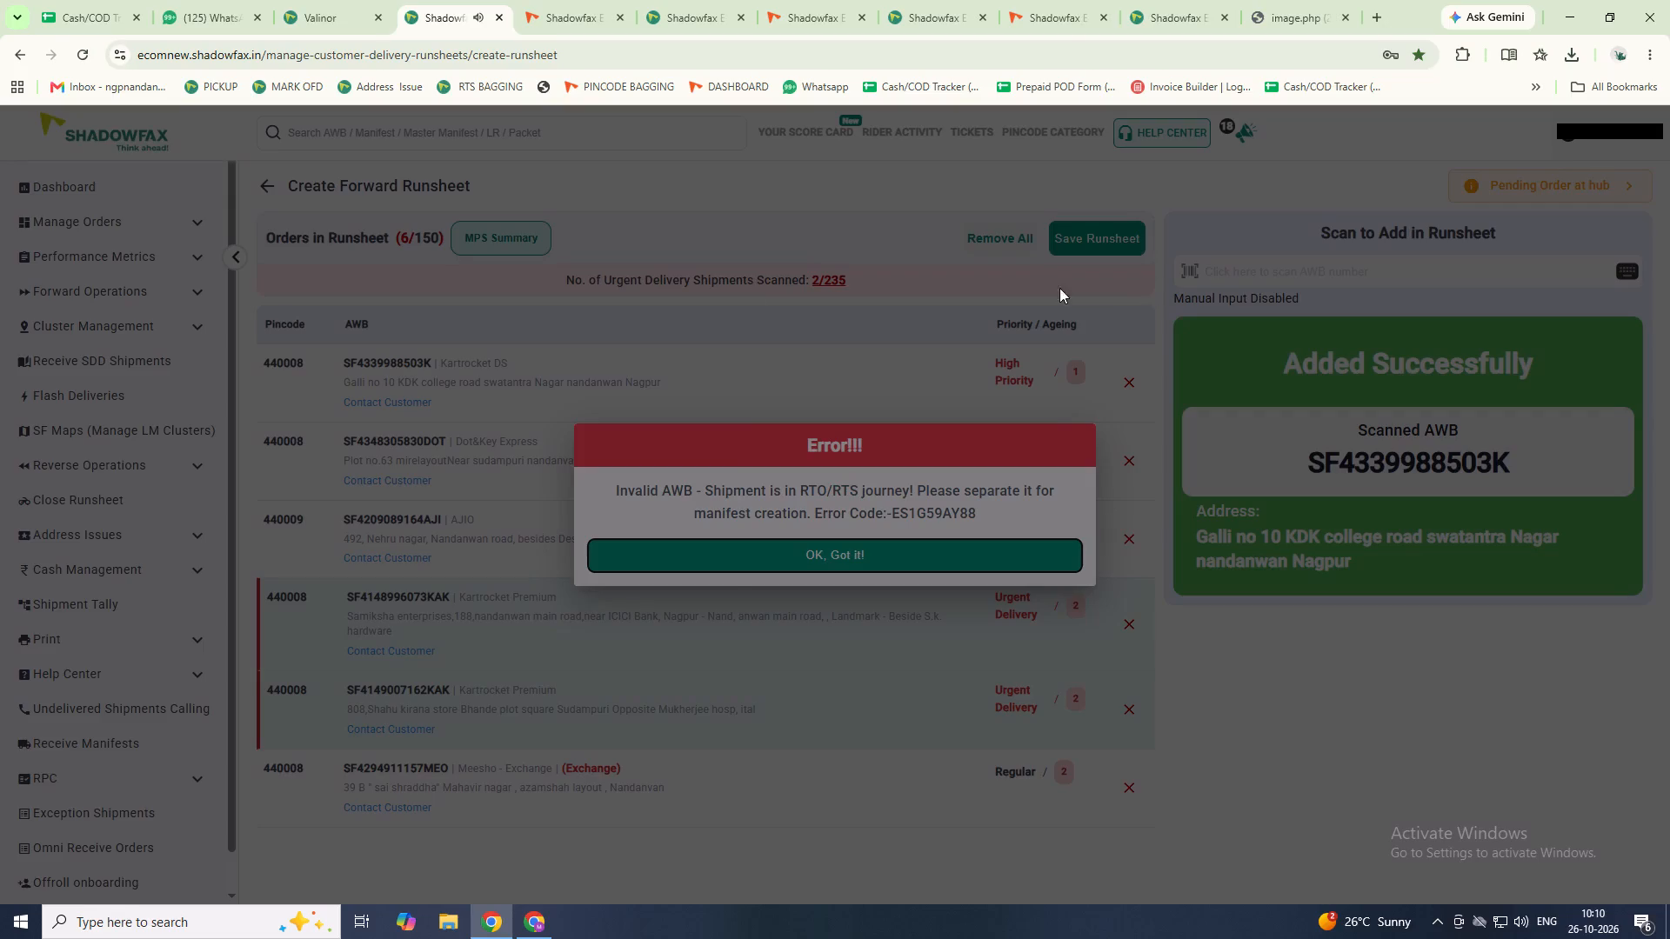
click(716, 560)
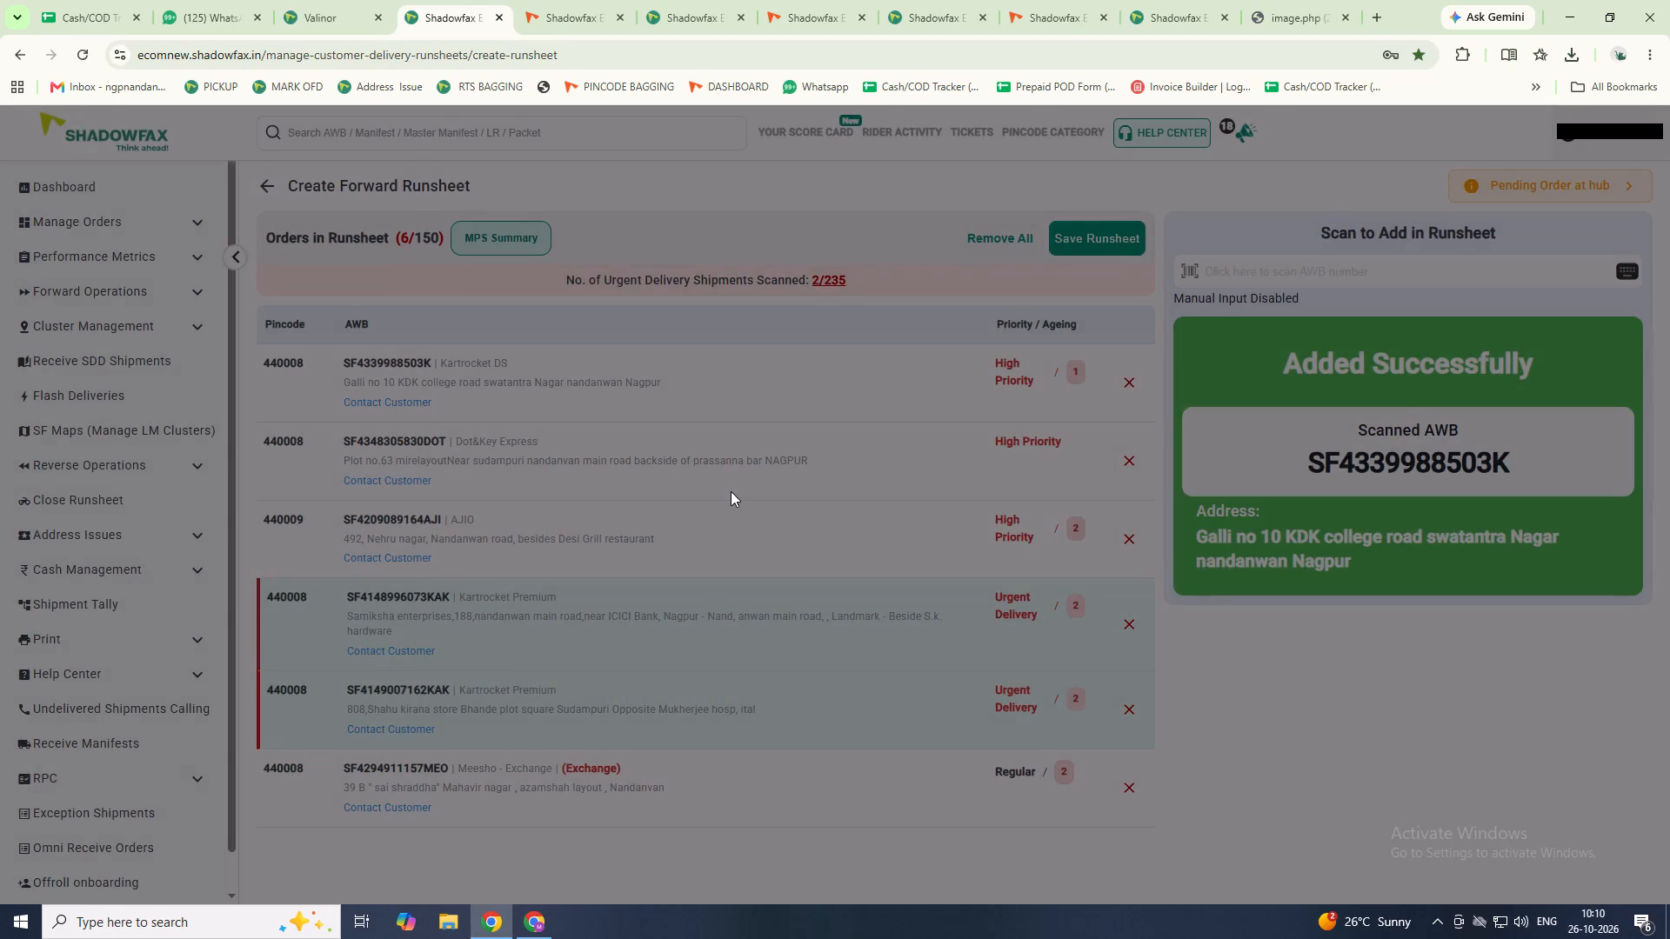
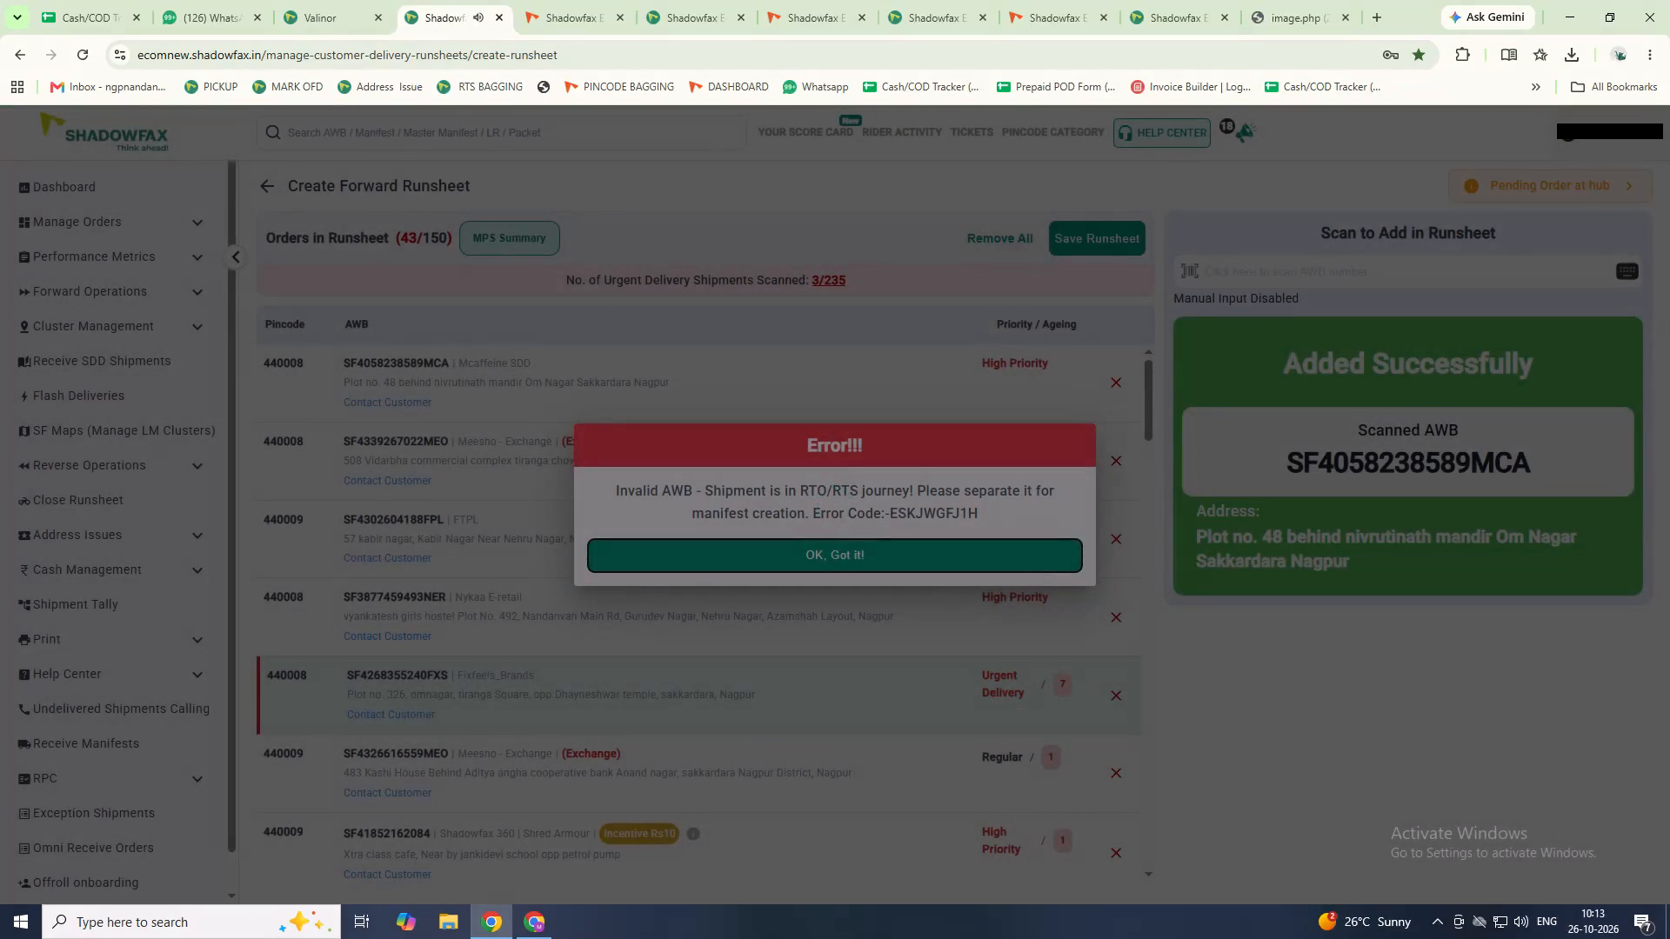
Dismiss the invalid AWB error for the RTO/RTS shipment to continue scanning orders into the forward runsheet.
click(706, 546)
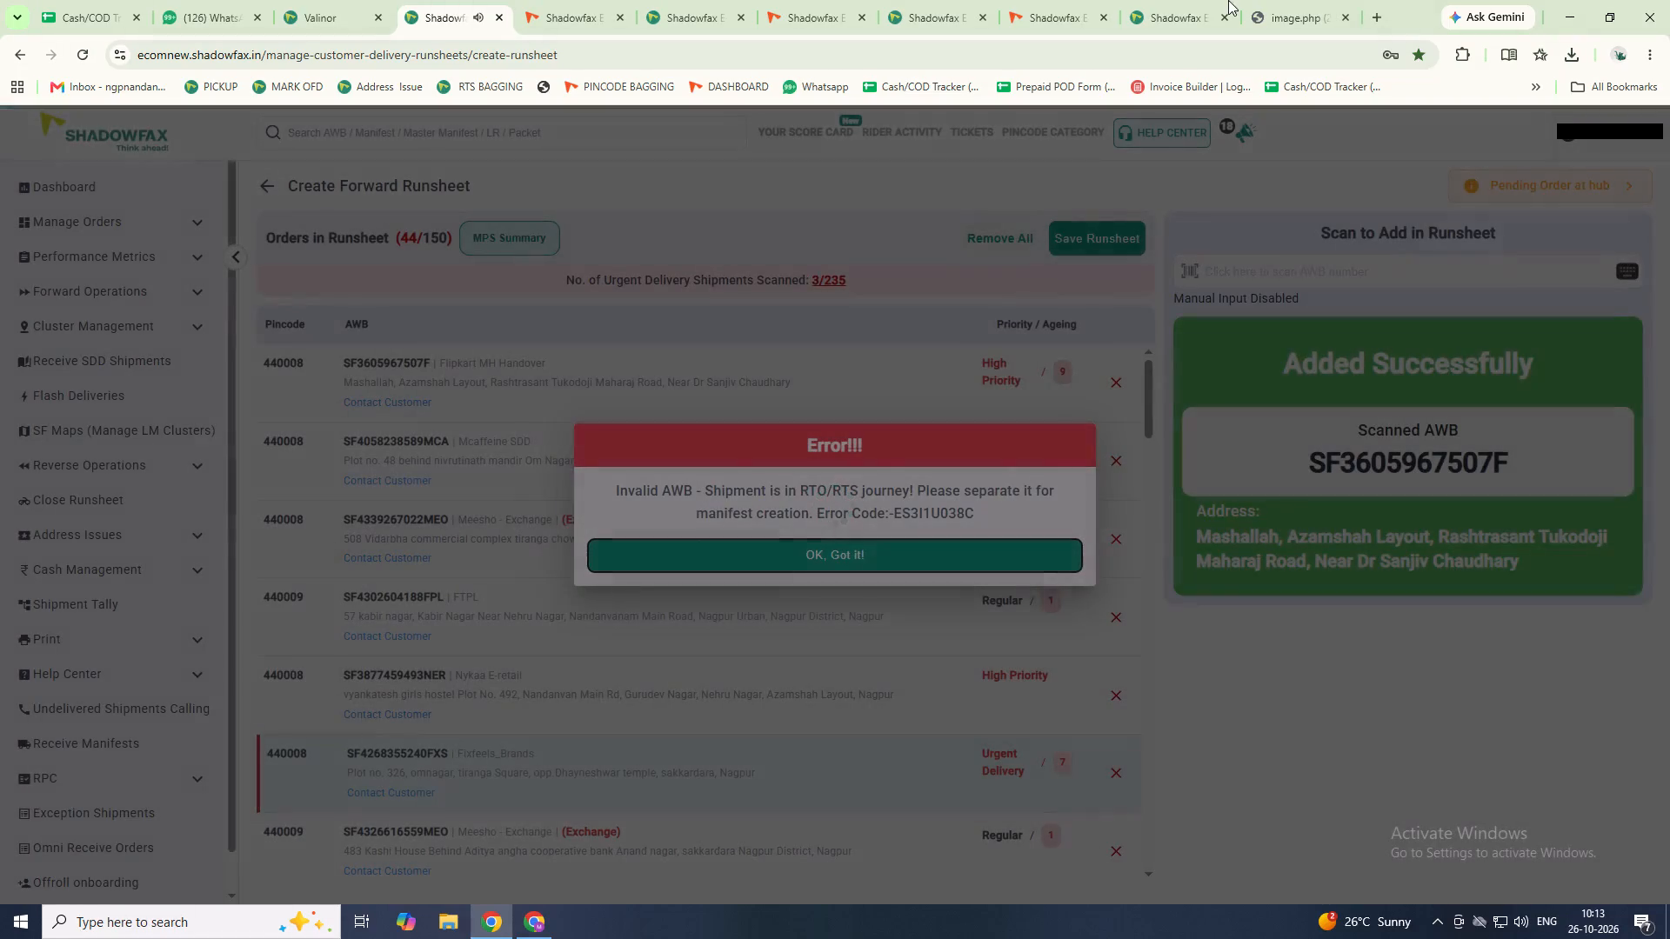
click(902, 565)
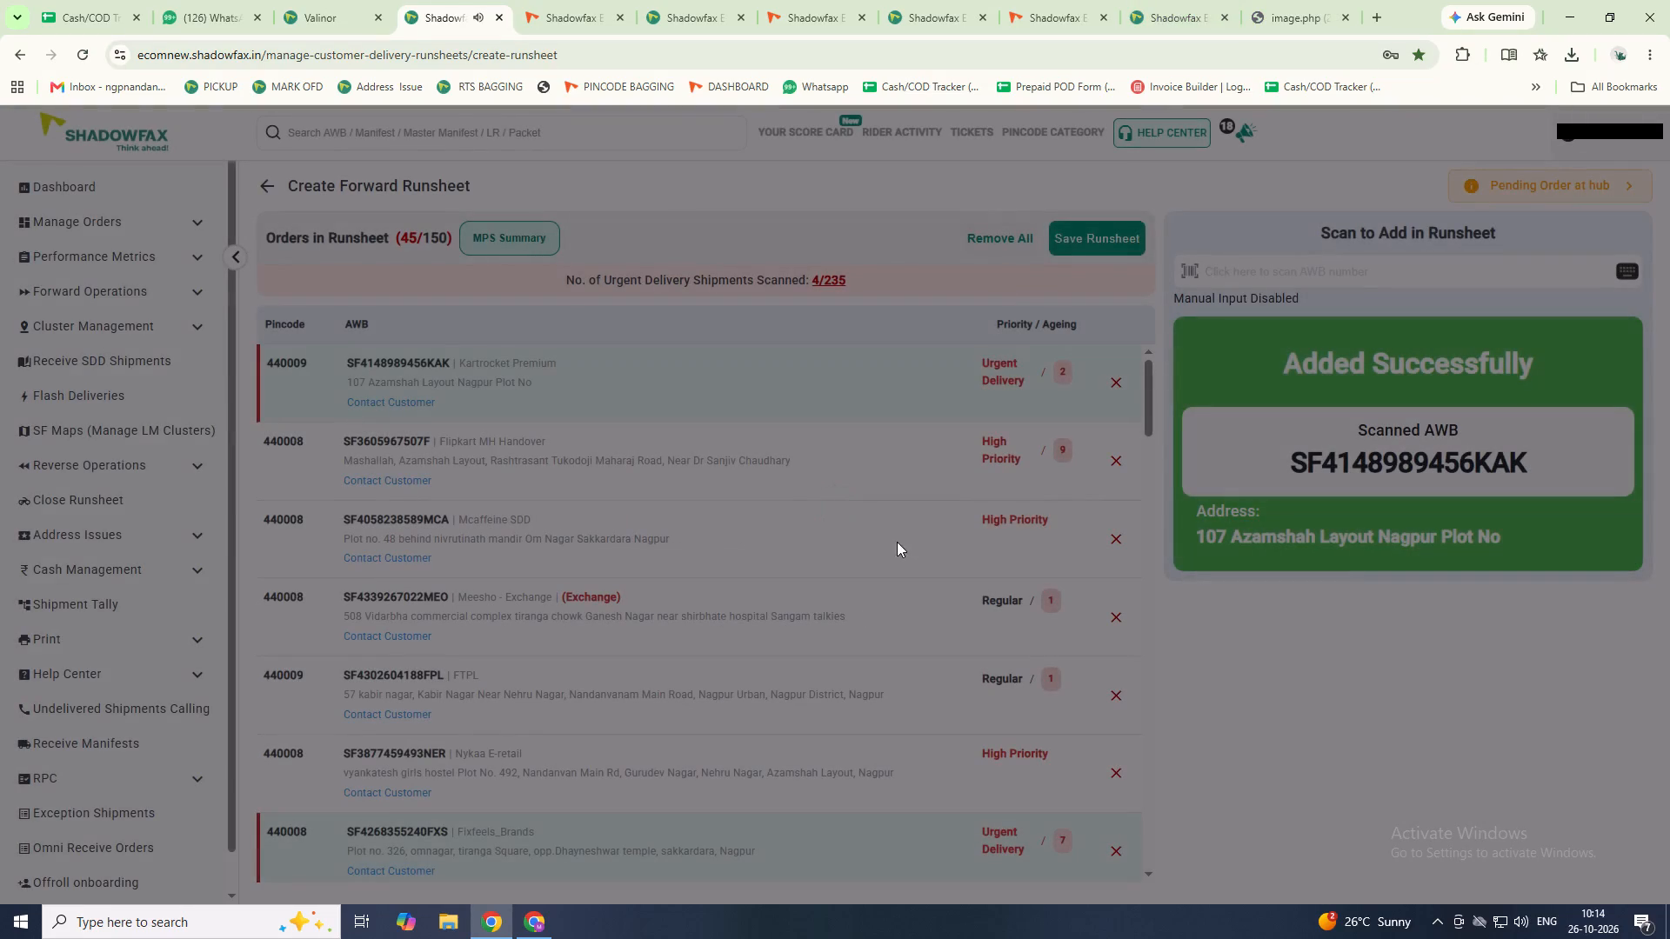
click(1119, 380)
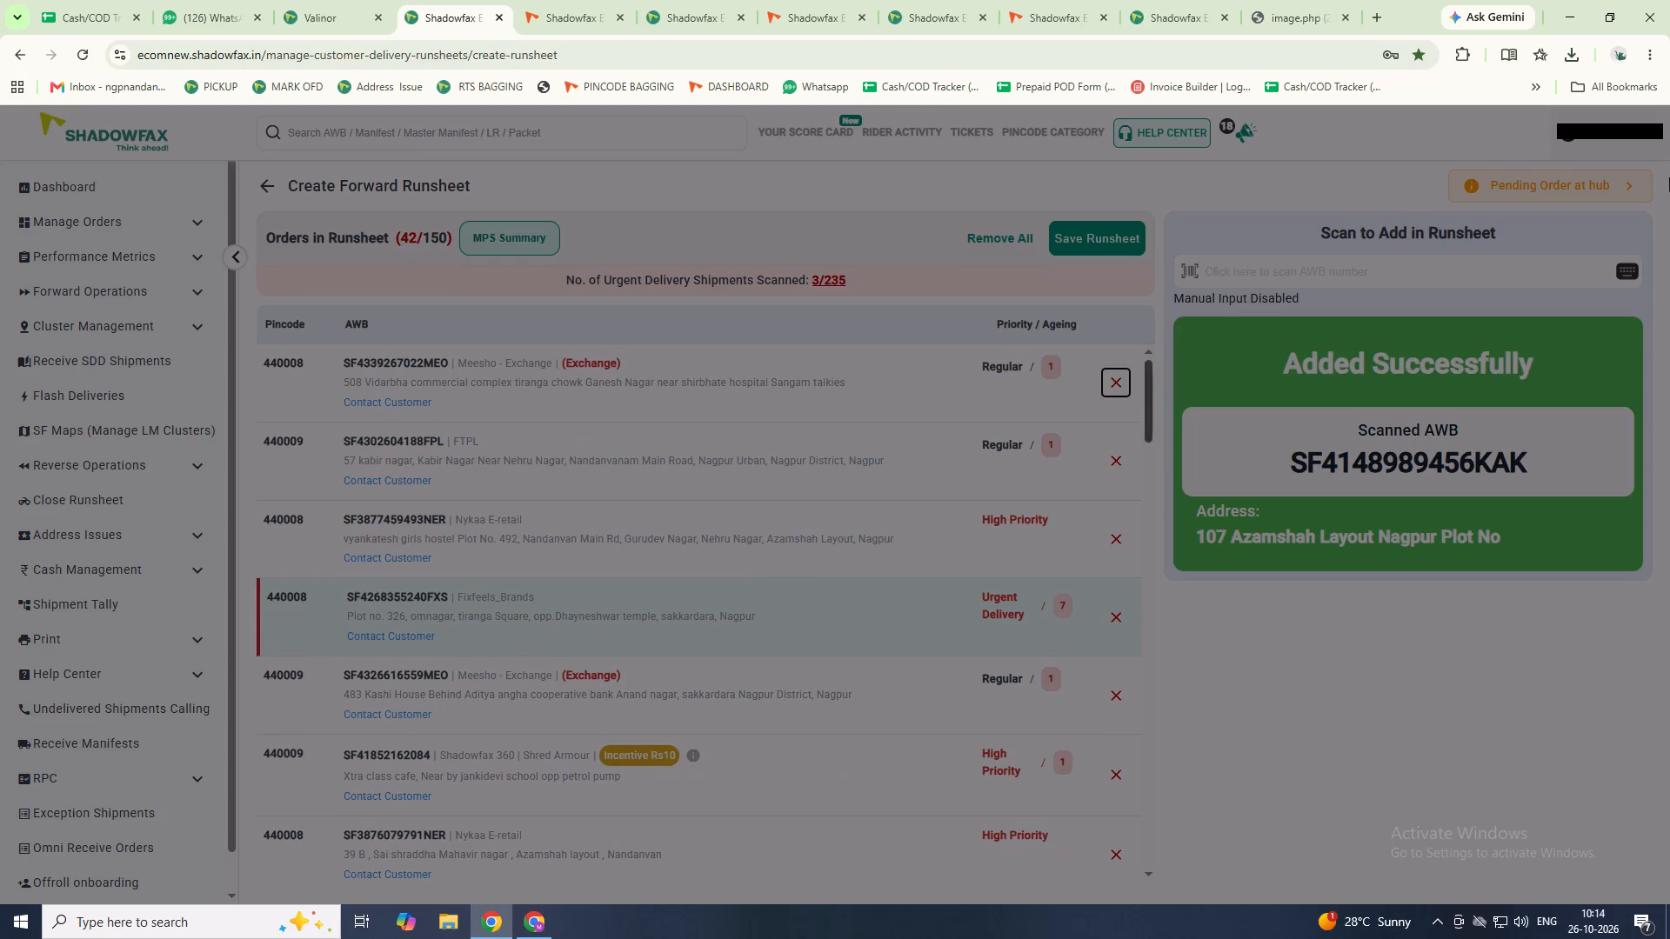
click(1285, 258)
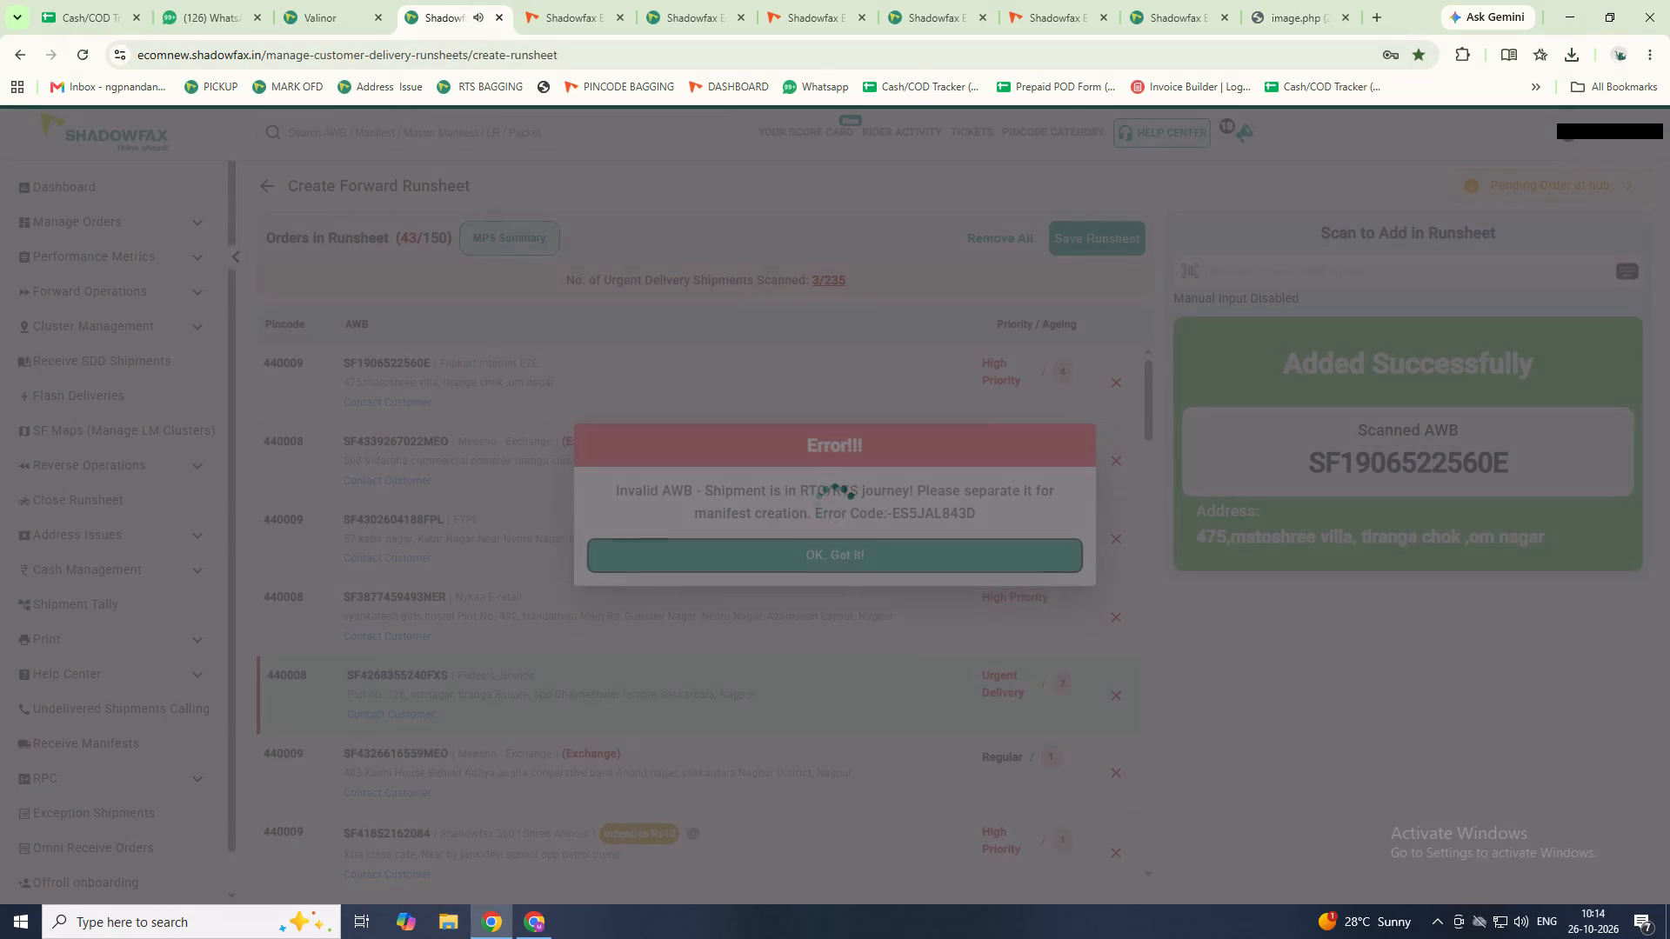
click(960, 548)
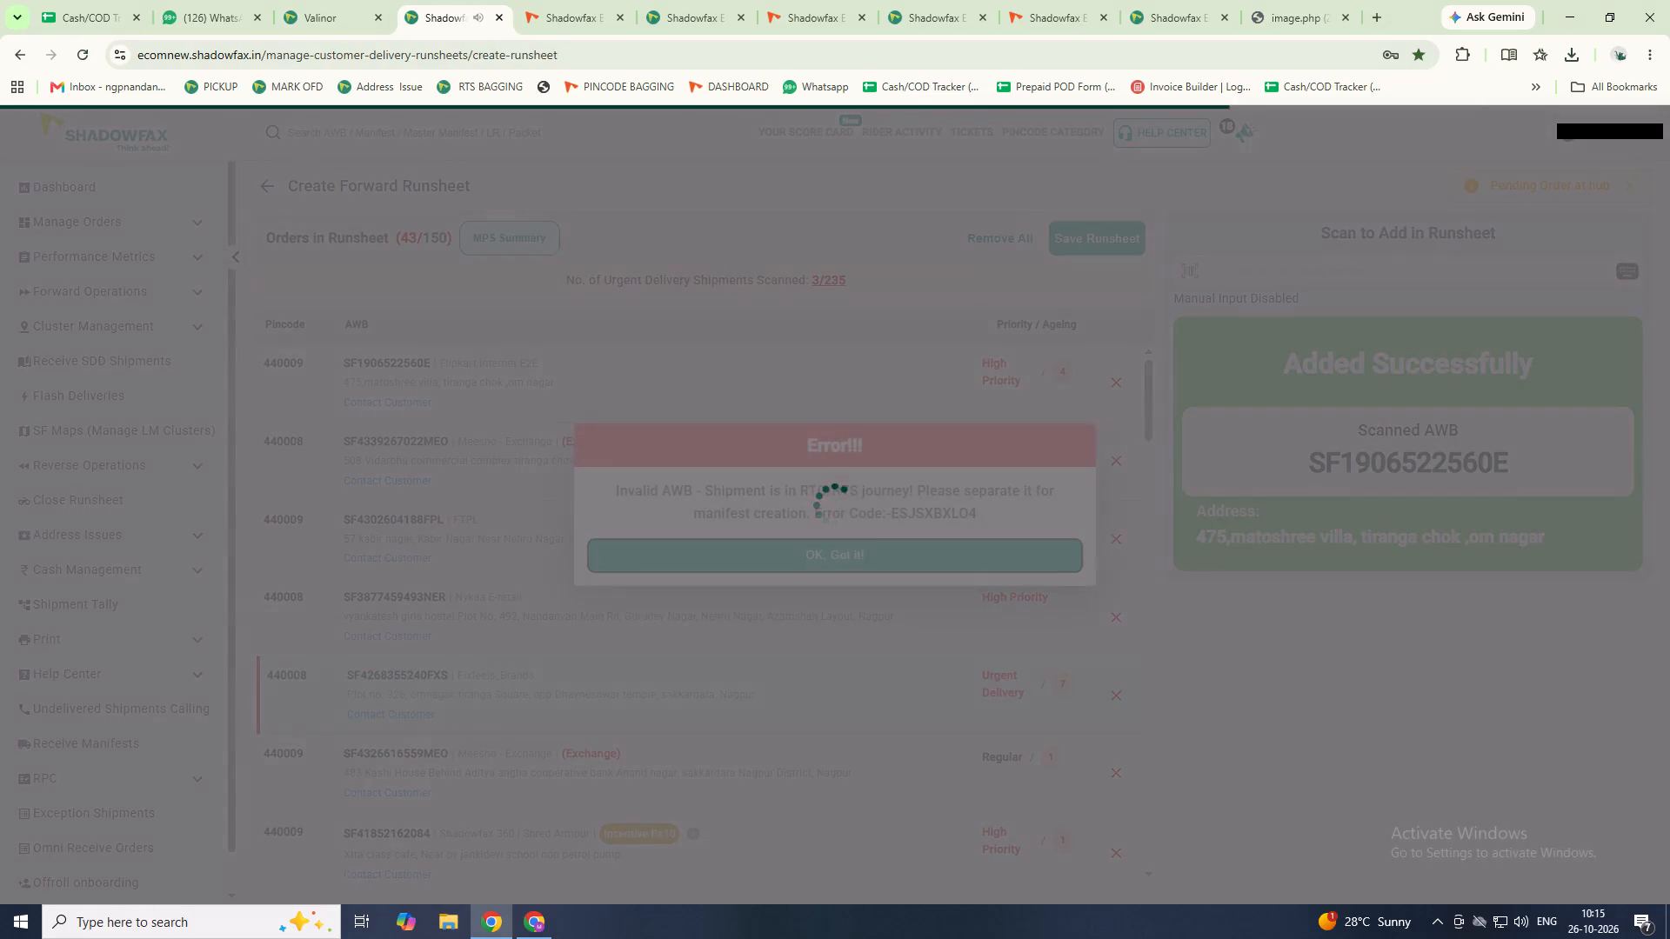
click(832, 553)
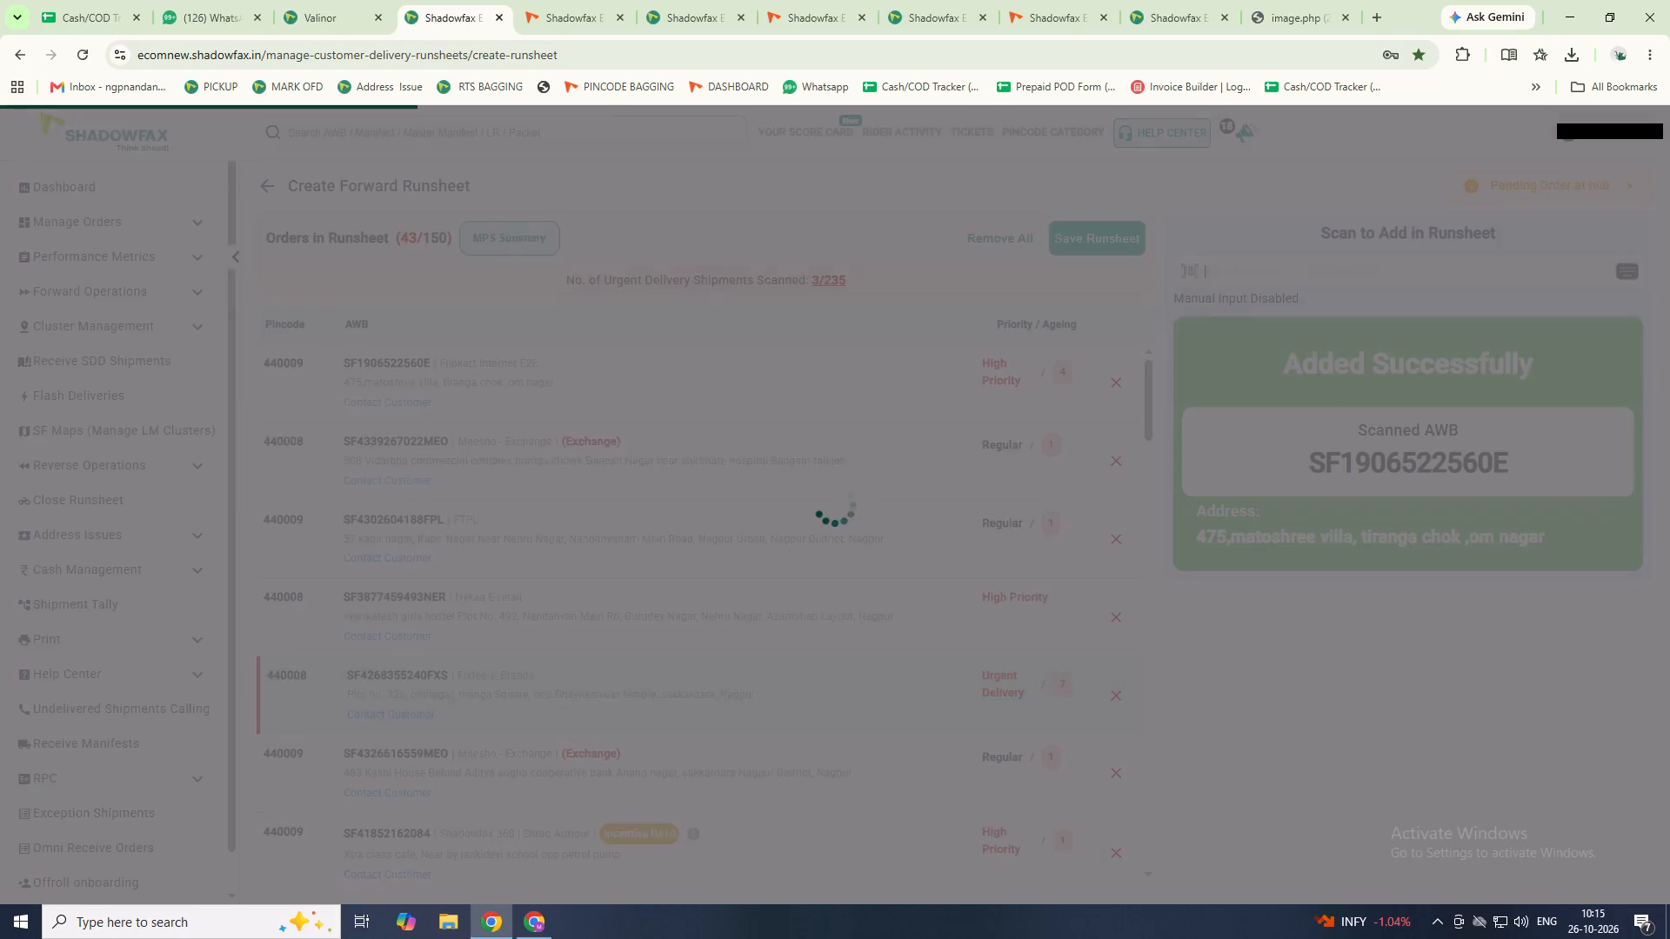
click(746, 552)
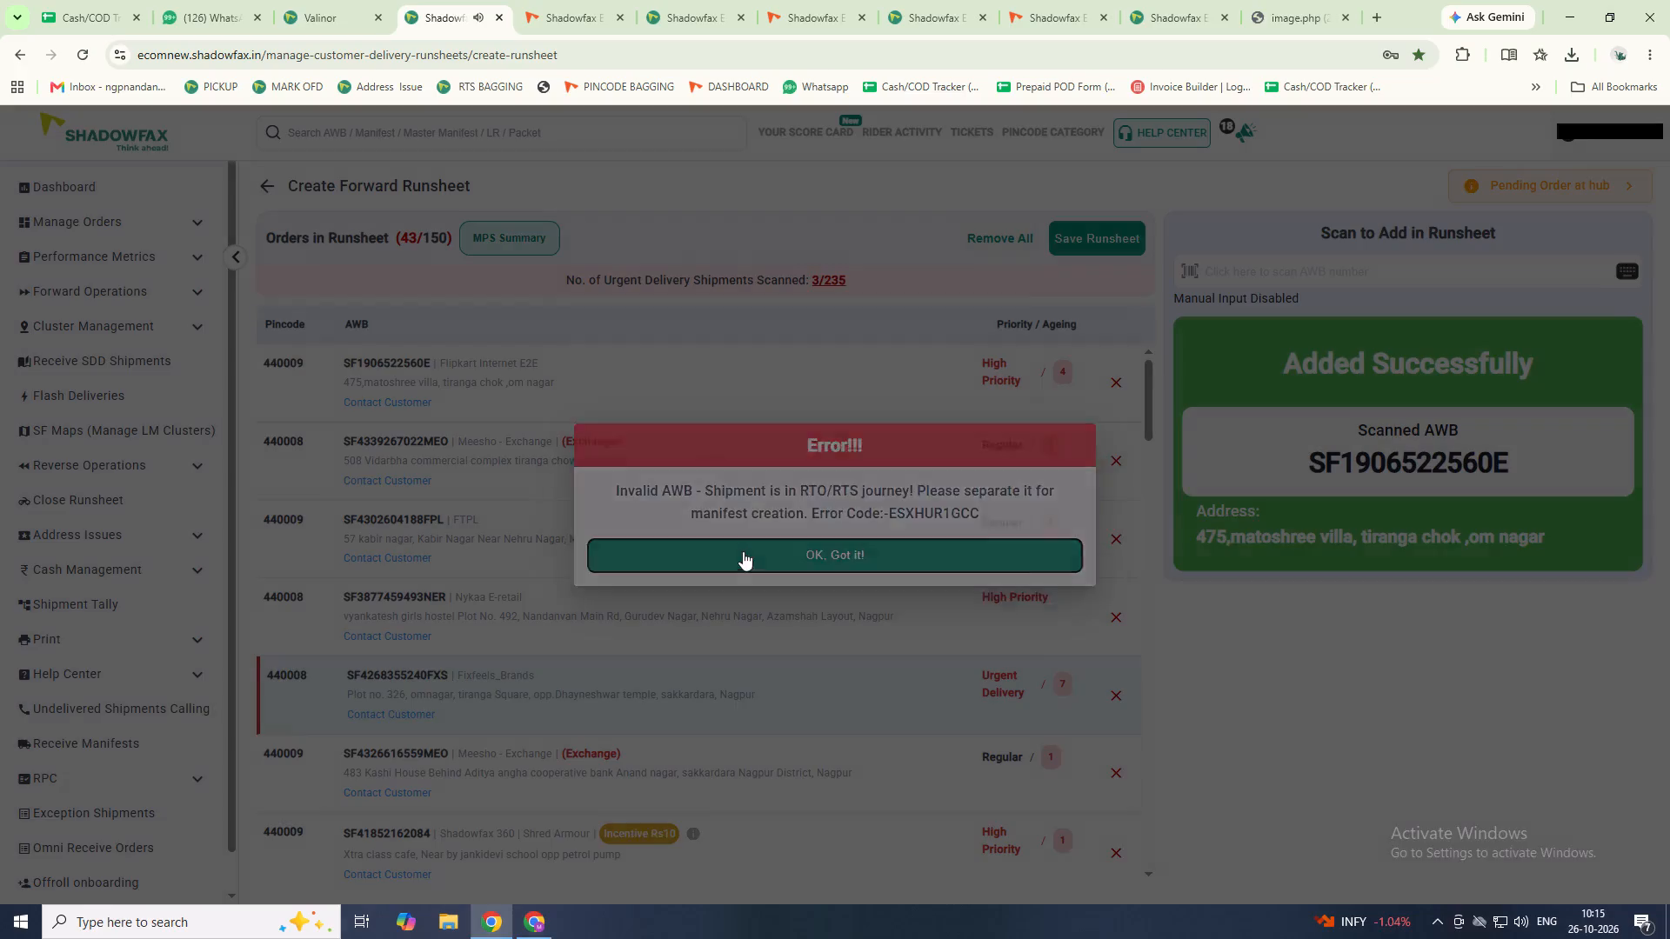